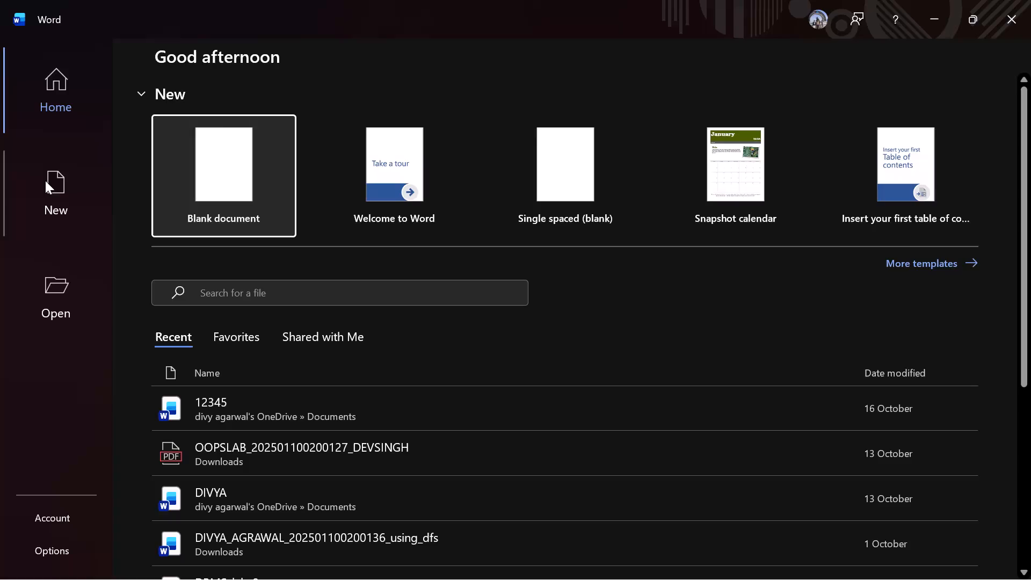
# Look through the files in this PC's Documents folder for the document to open.
pyautogui.click(44, 179)
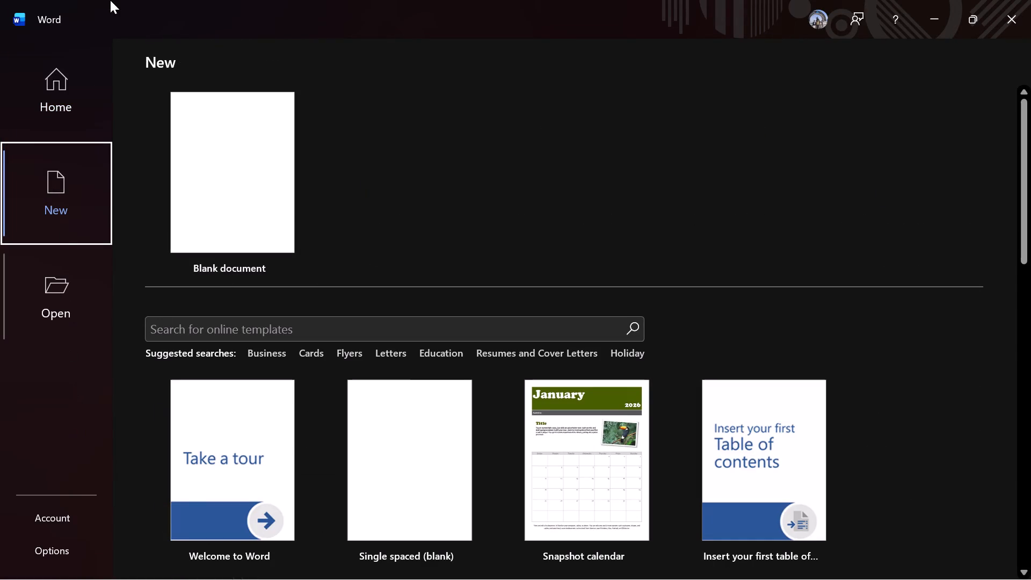
pyautogui.click(38, 100)
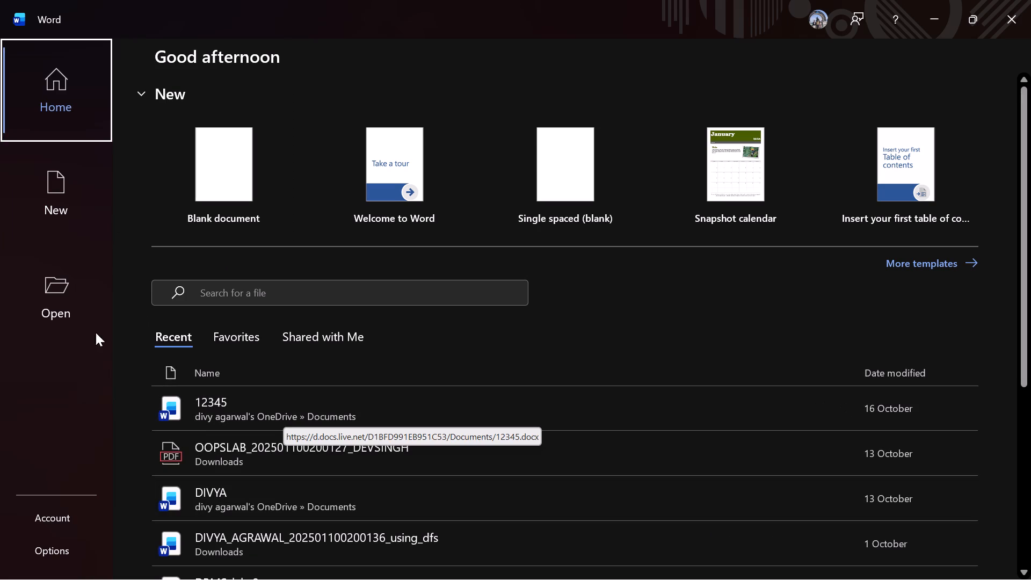
pyautogui.click(55, 310)
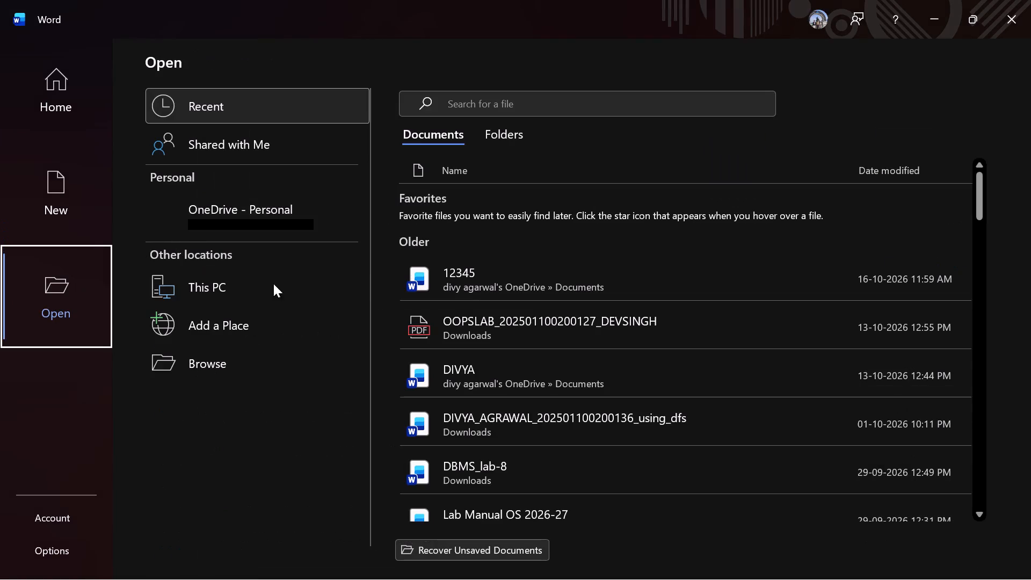
pyautogui.click(260, 277)
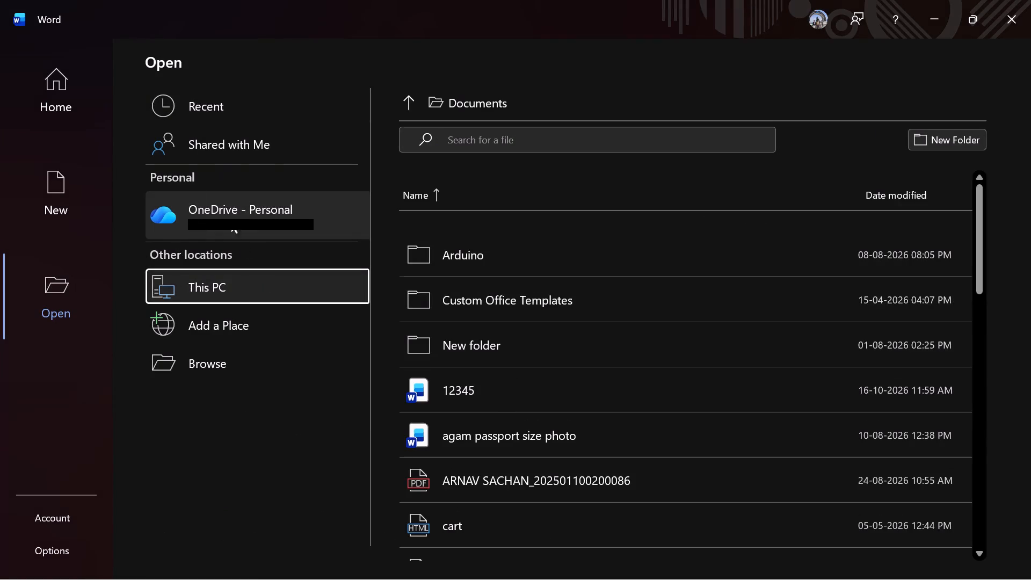
pyautogui.scroll(-4, 473, 396)
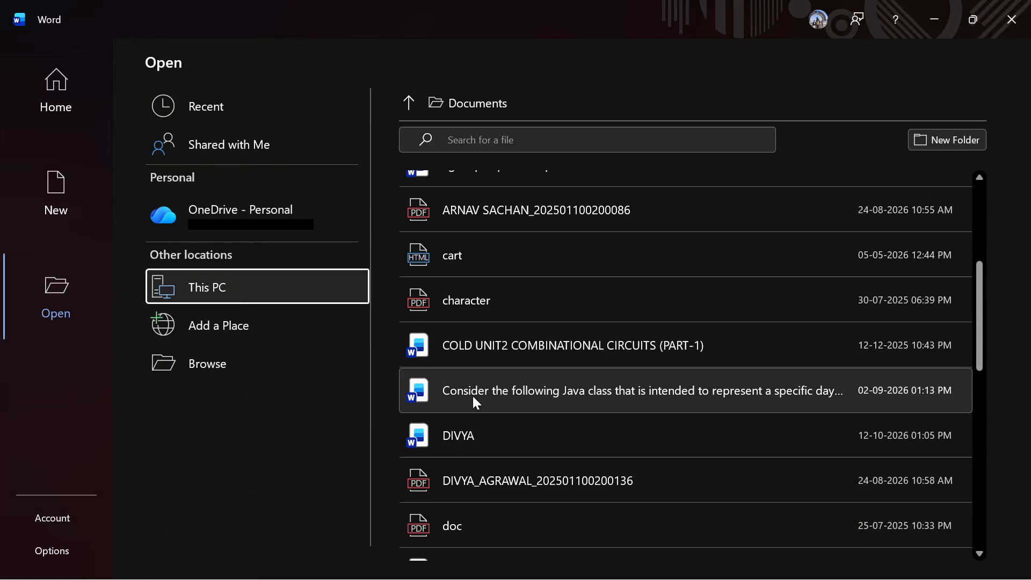
pyautogui.scroll(-4, 473, 396)
pyautogui.scroll(13, 473, 396)
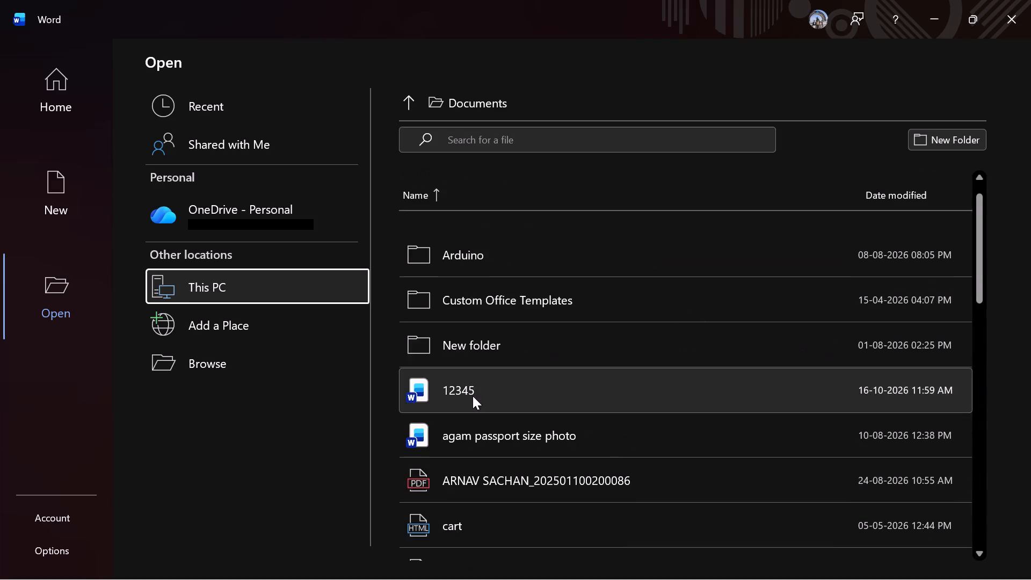
pyautogui.scroll(5, 473, 396)
pyautogui.scroll(-2, 471, 440)
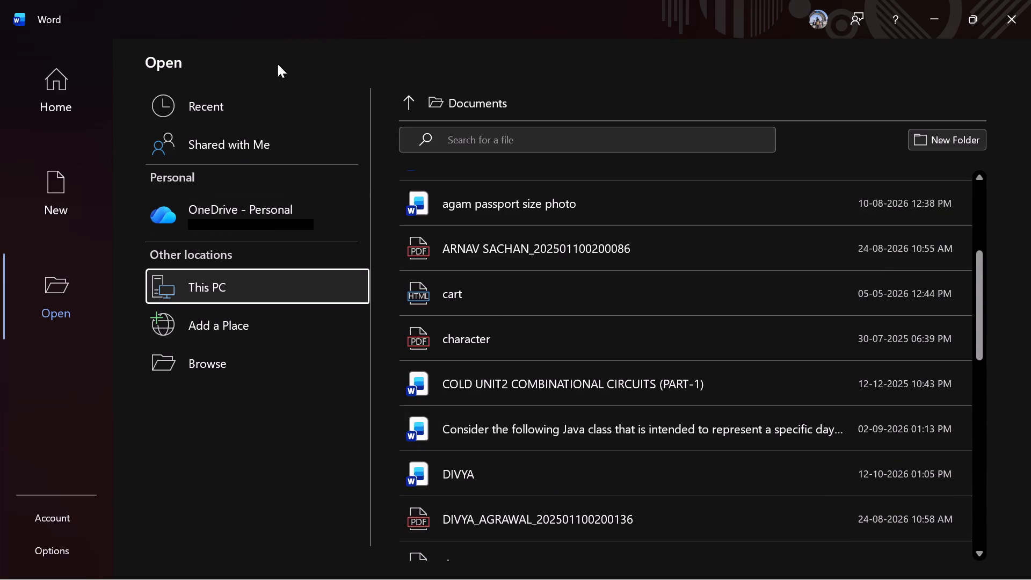
# Create a new blank document.
pyautogui.click(71, 180)
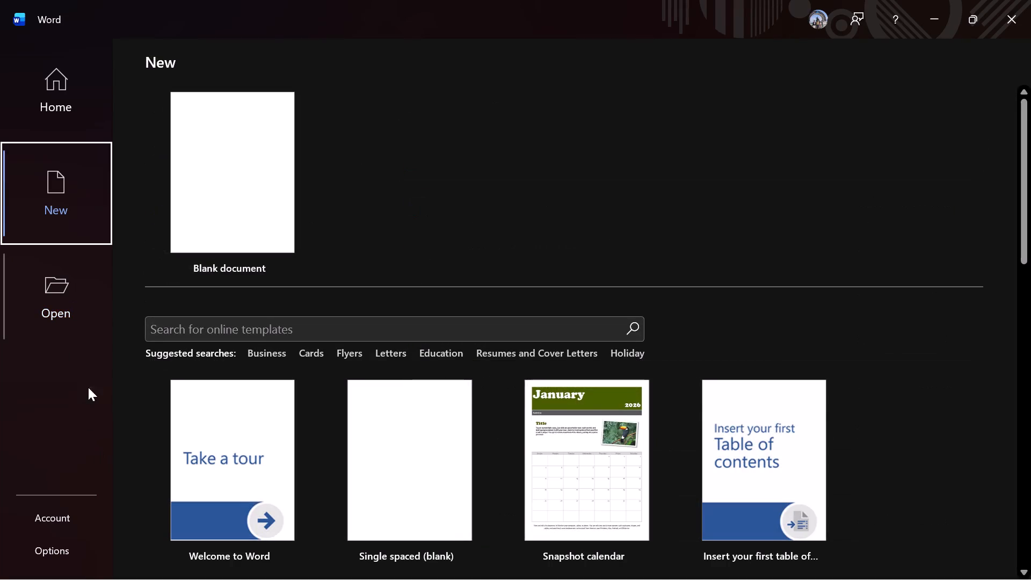
pyautogui.scroll(-5, 289, 386)
pyautogui.scroll(13, 289, 386)
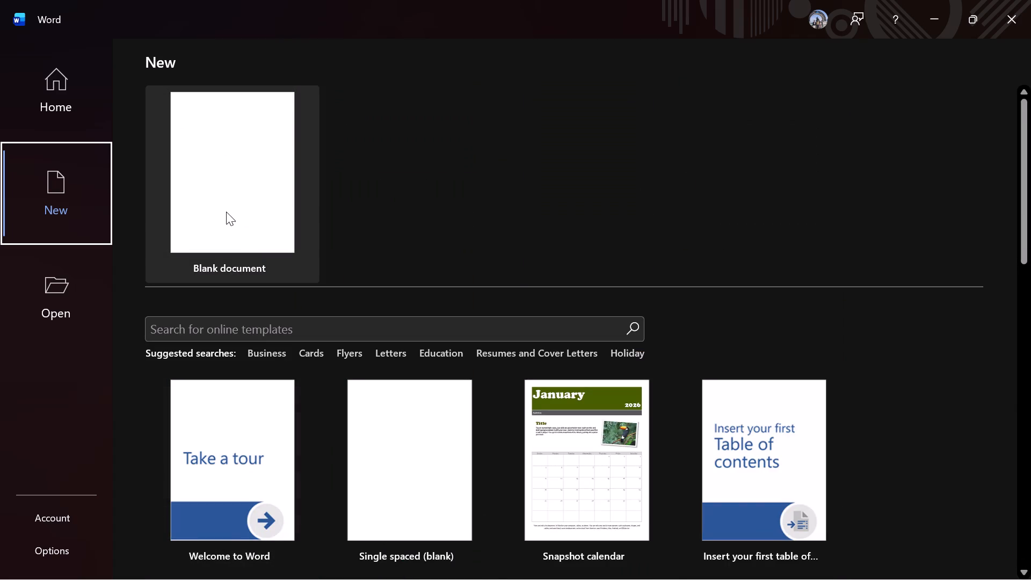
pyautogui.click(226, 212)
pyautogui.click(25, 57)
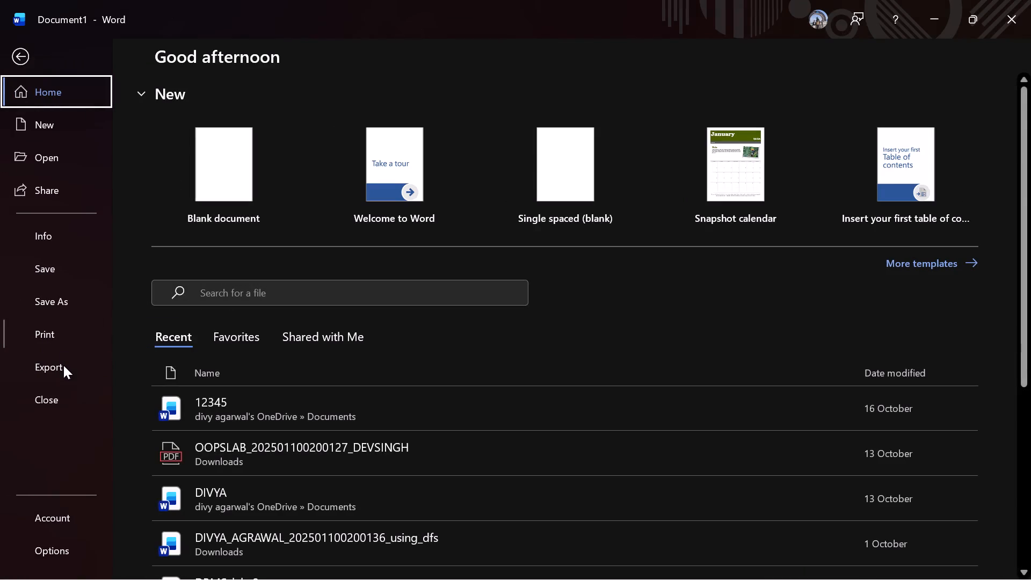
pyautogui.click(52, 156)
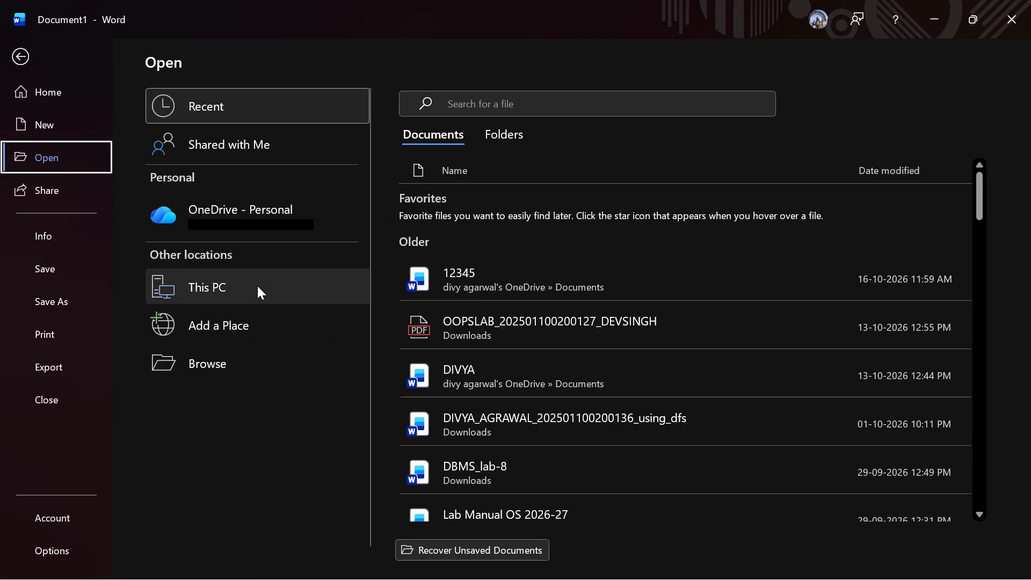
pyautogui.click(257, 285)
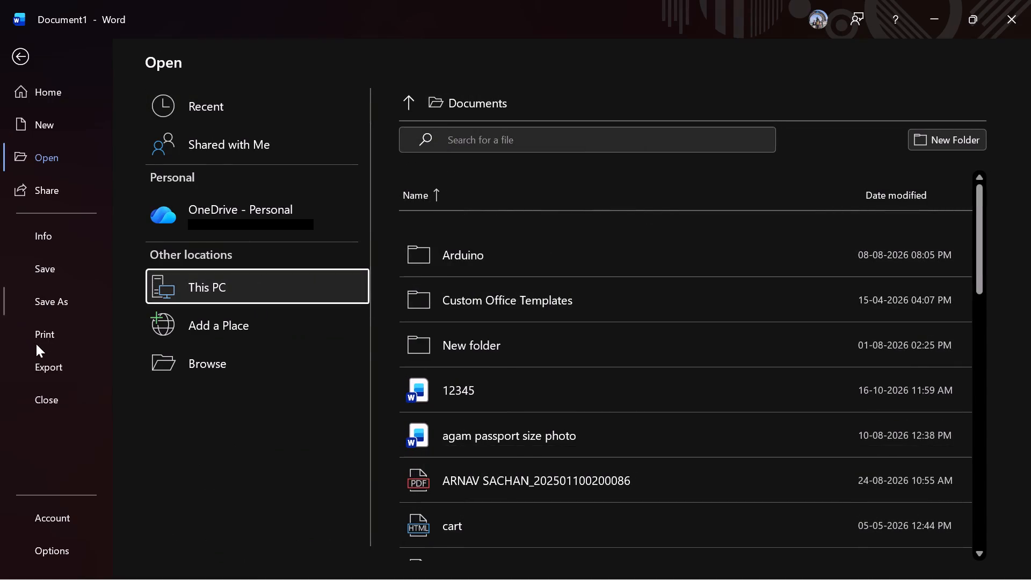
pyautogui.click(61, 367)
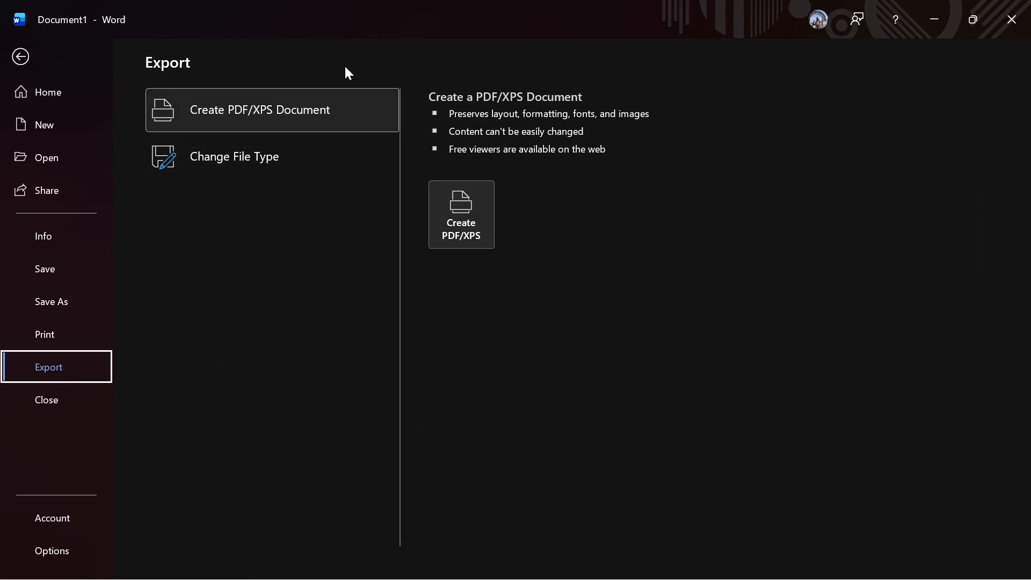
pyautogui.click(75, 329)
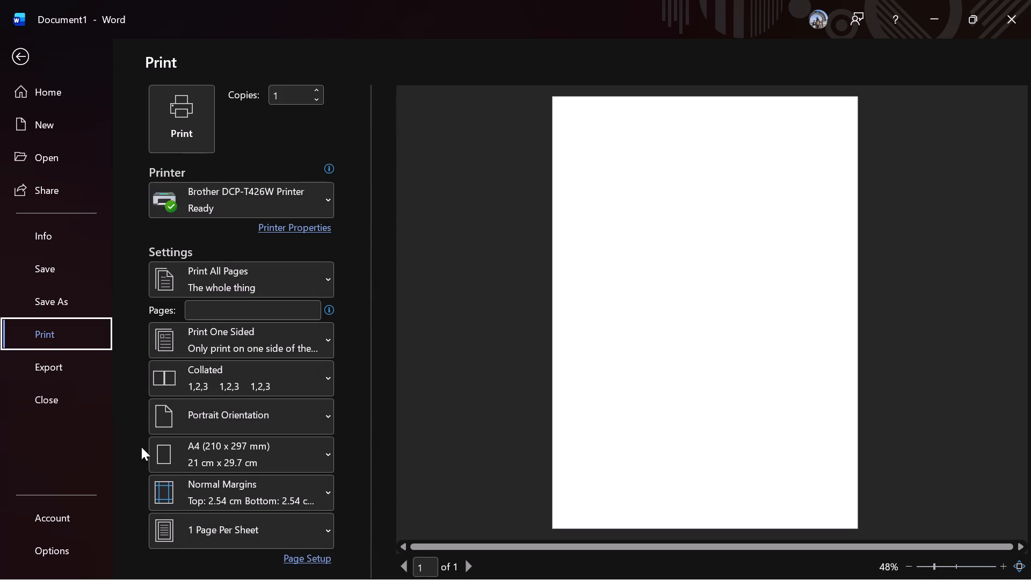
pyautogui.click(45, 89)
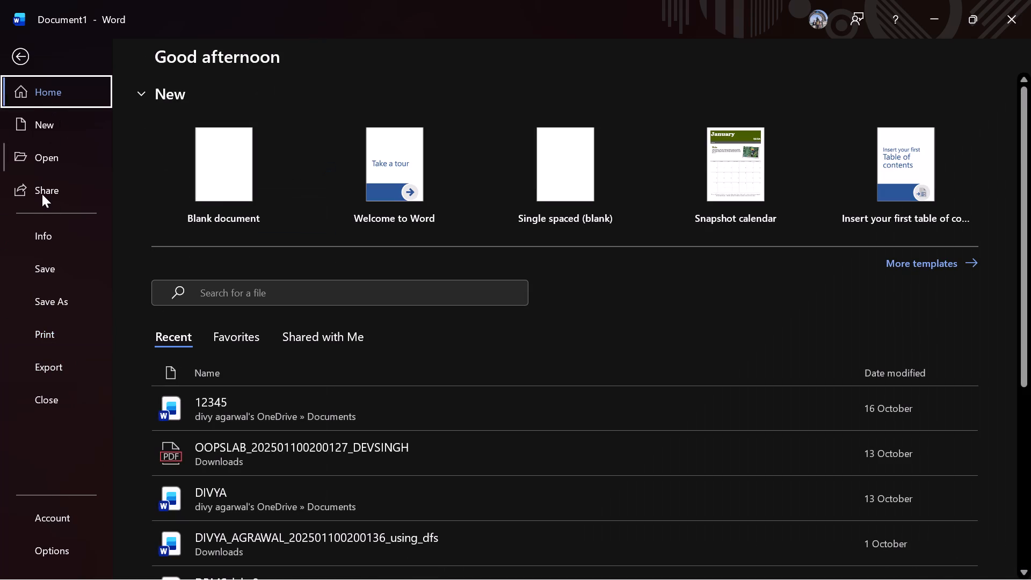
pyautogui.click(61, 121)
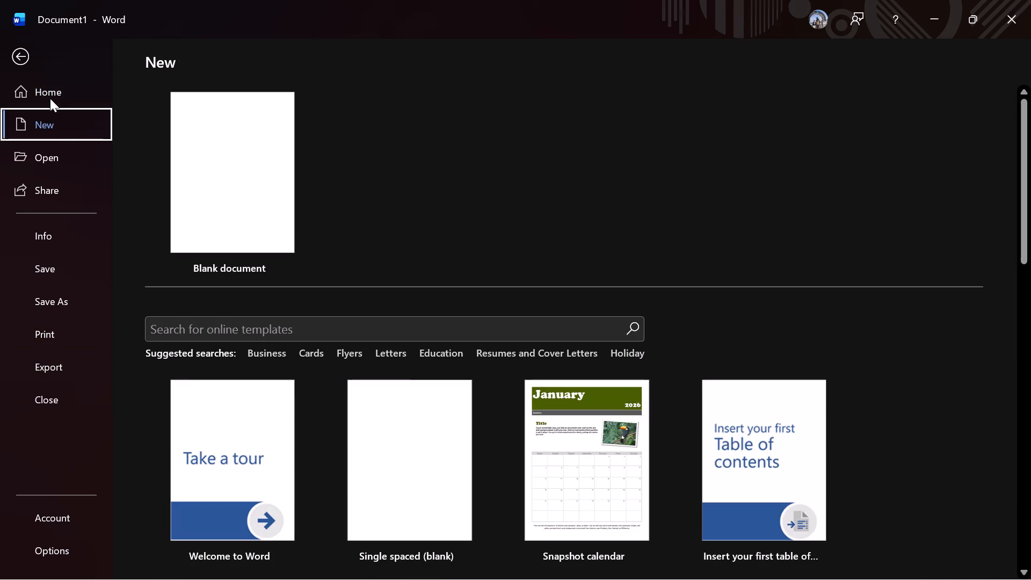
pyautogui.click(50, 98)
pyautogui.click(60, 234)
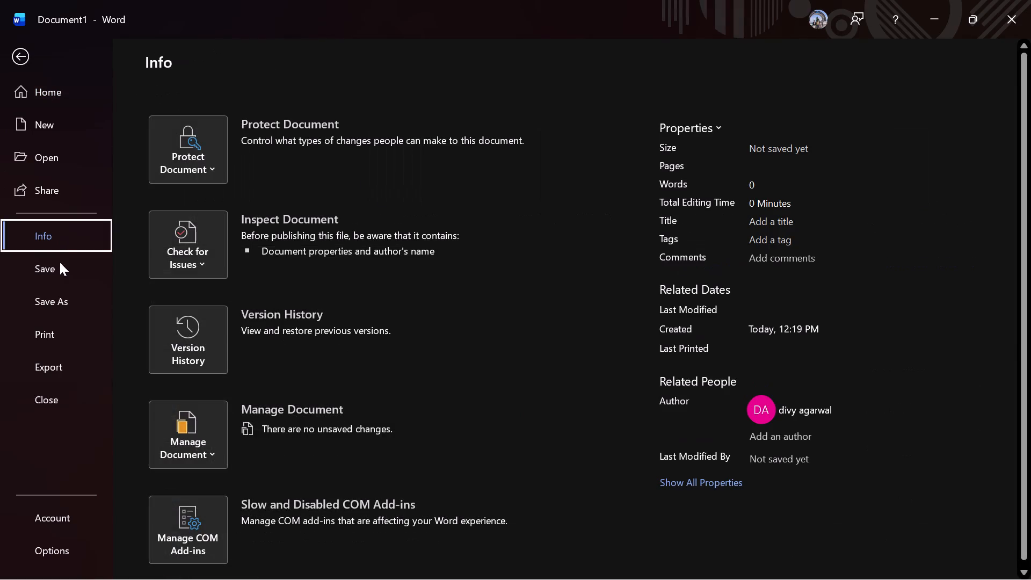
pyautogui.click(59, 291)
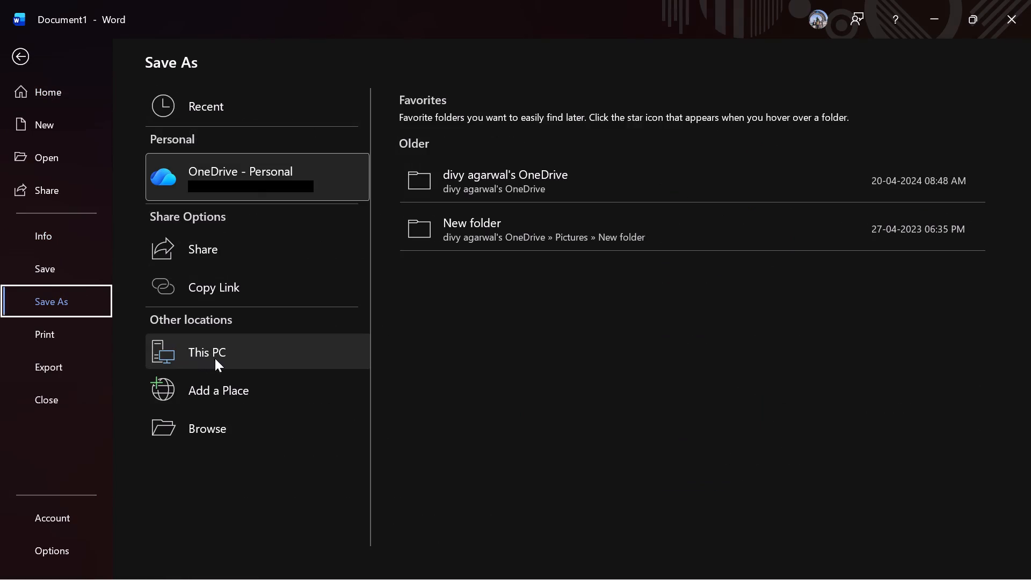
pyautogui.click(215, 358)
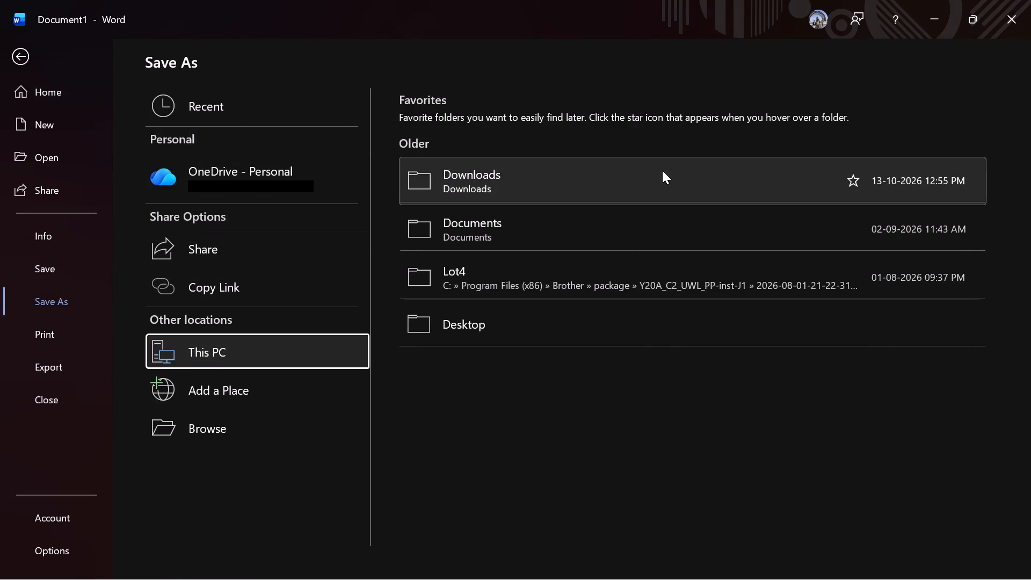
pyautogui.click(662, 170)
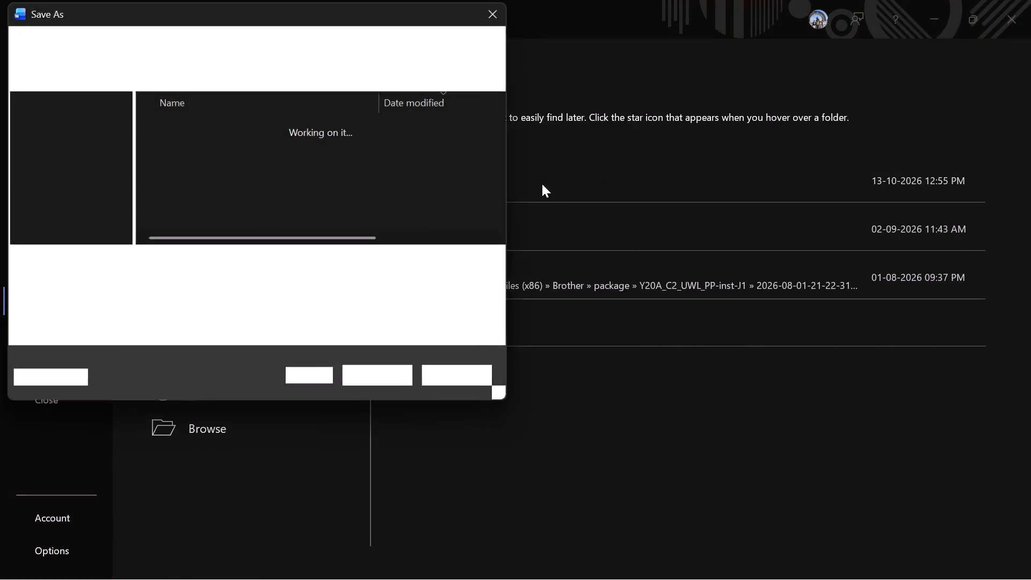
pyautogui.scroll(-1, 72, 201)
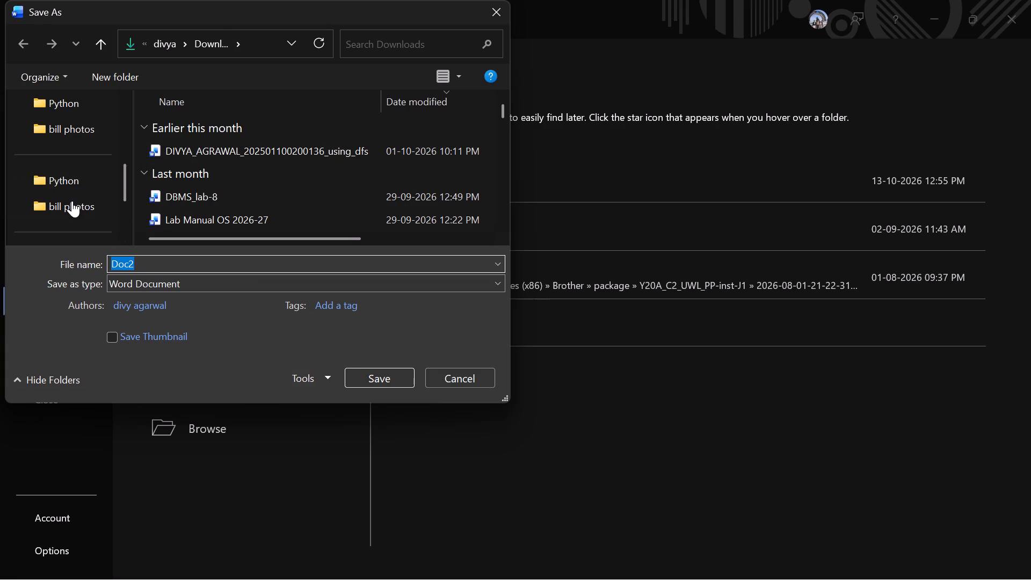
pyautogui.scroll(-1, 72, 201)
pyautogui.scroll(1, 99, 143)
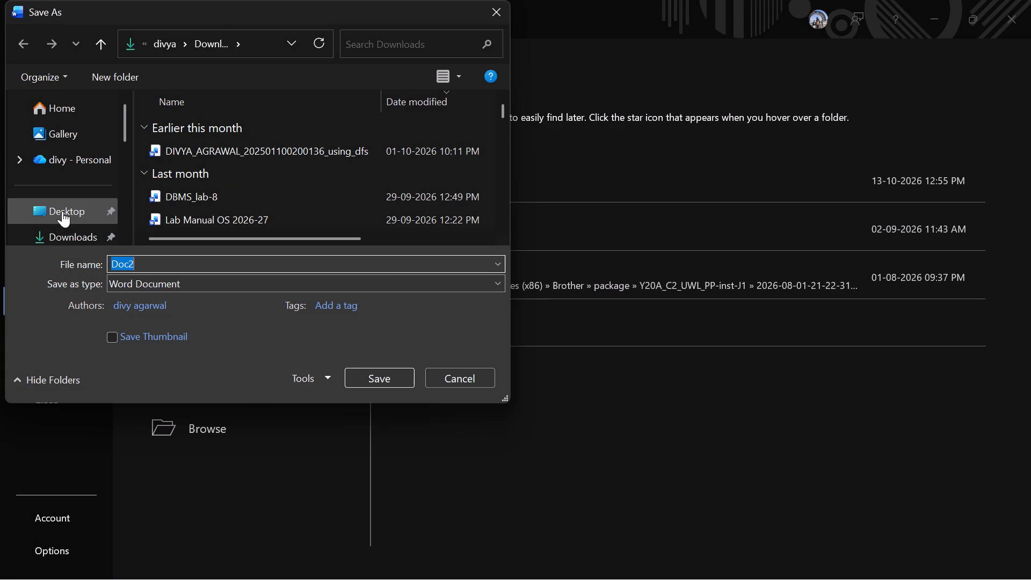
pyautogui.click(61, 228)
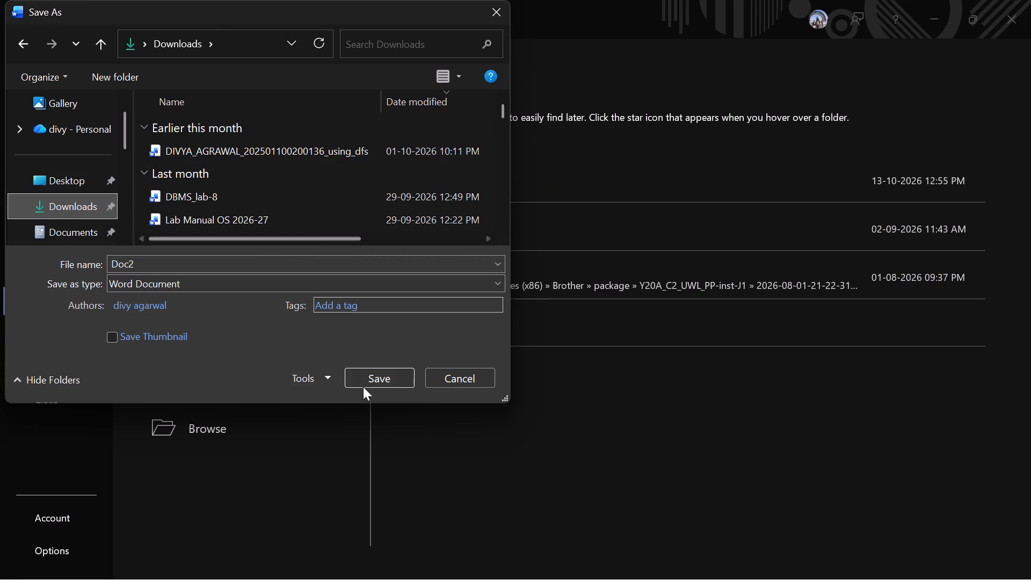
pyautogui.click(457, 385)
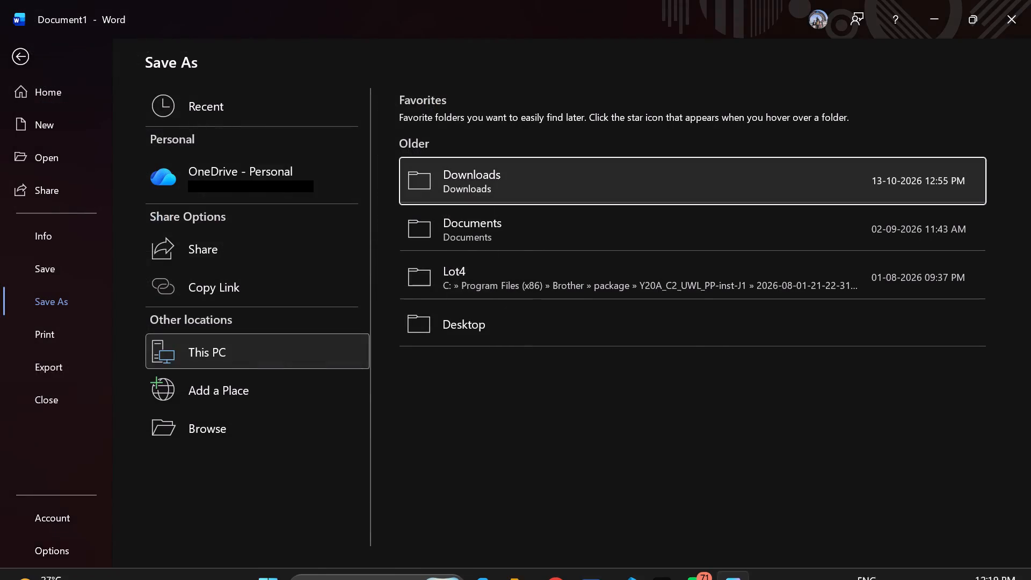
# Switch to Google Chrome, search for "i love pdf" in a new tab and open the iLovePDF website.
pyautogui.click(555, 576)
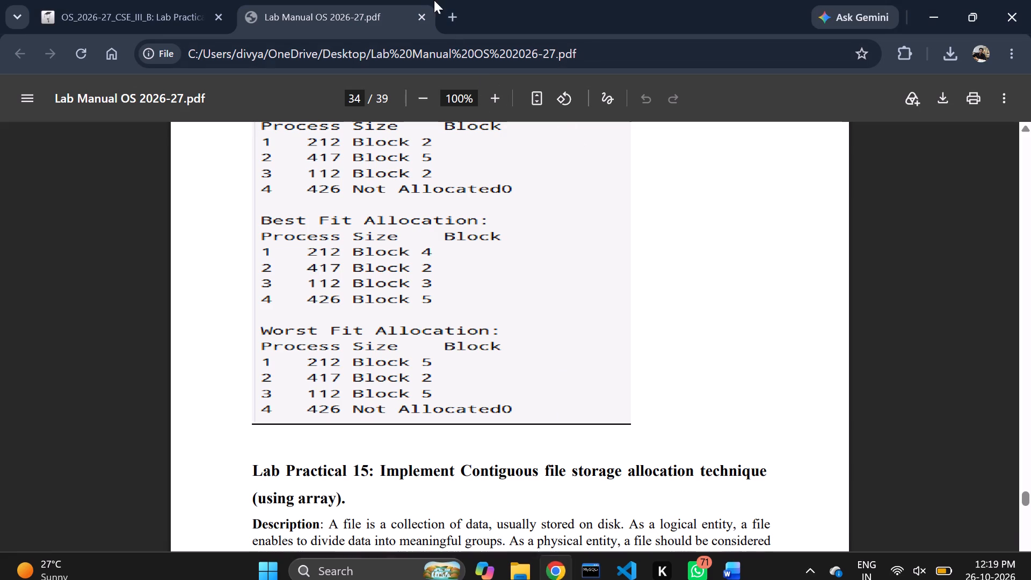
pyautogui.click(446, 15)
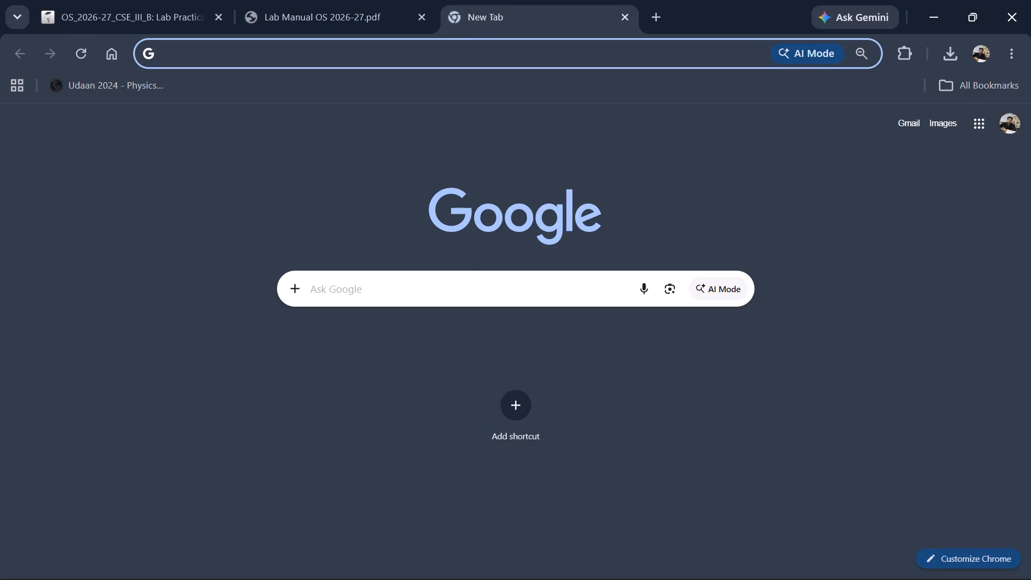
pyautogui.click(462, 292)
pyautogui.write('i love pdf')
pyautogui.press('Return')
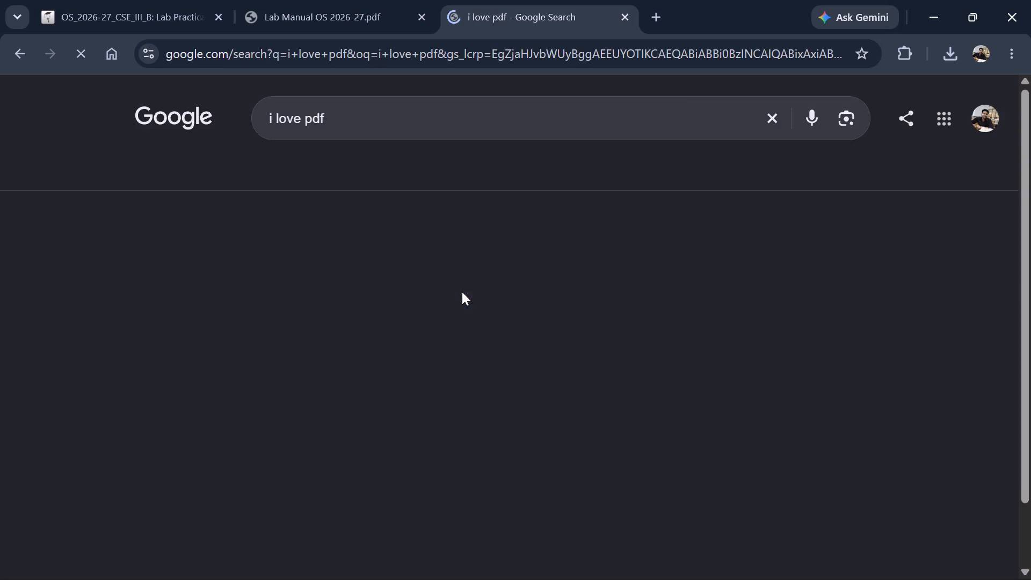
pyautogui.click(236, 255)
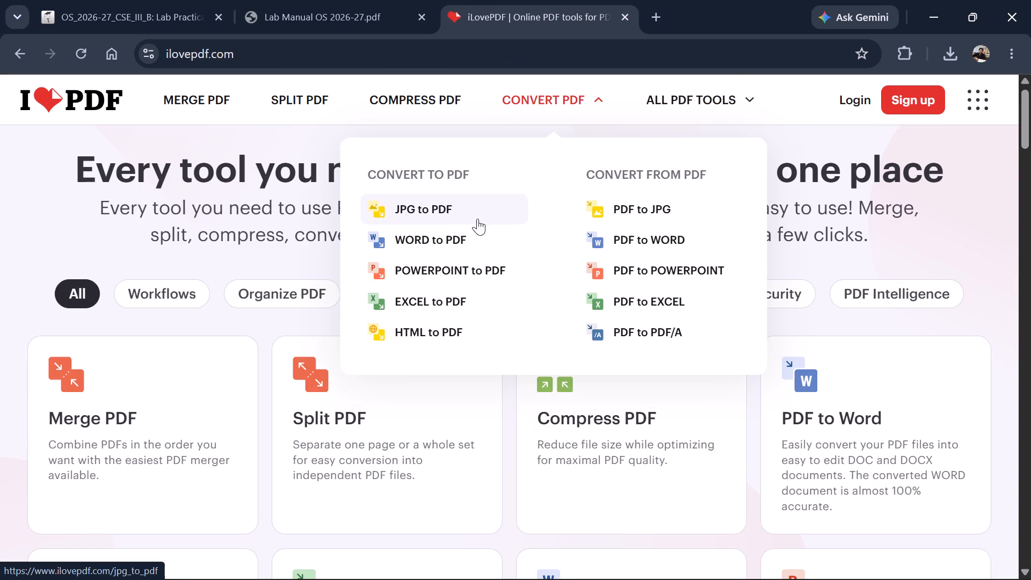
# Load the PDF lab_12_13_14 from the Downloads folder into iLovePDF's PDF to Word converter.
pyautogui.click(636, 241)
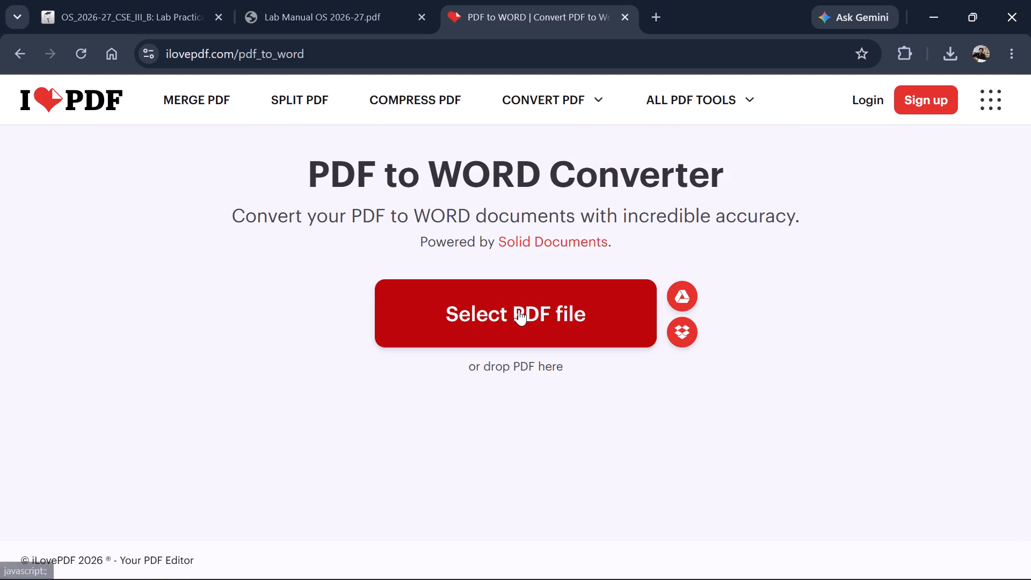
pyautogui.click(519, 309)
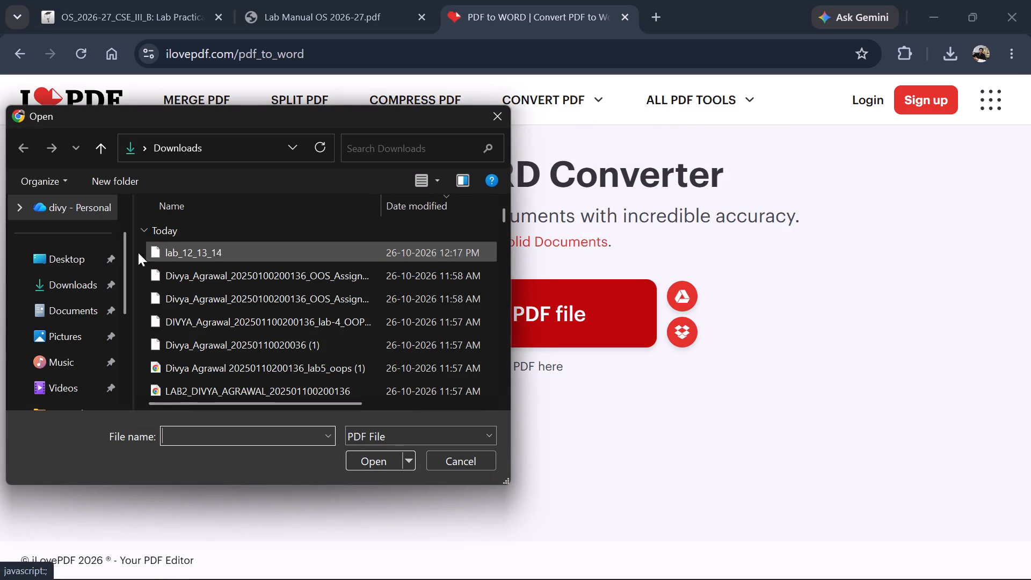
pyautogui.click(84, 278)
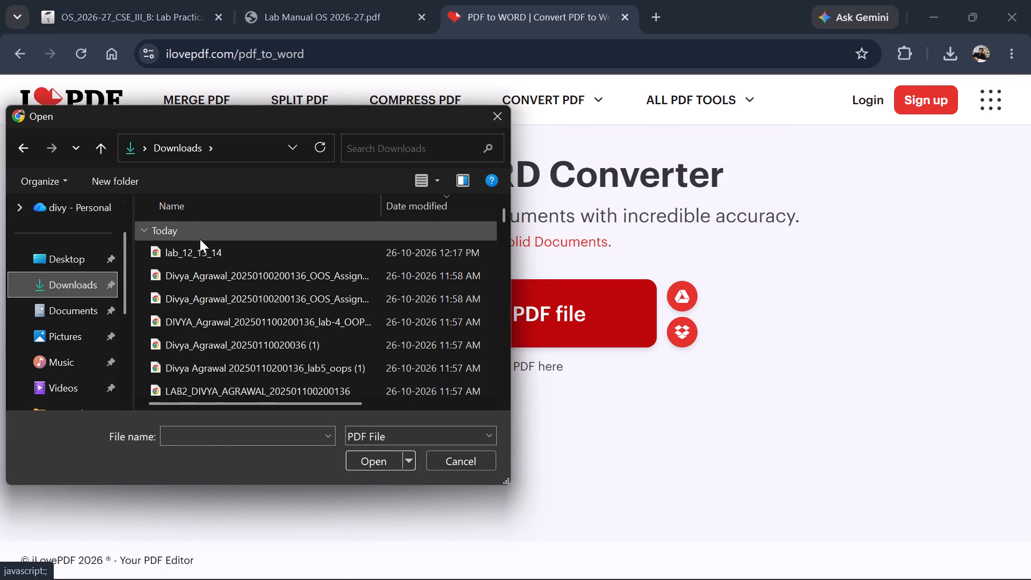
pyautogui.click(206, 250)
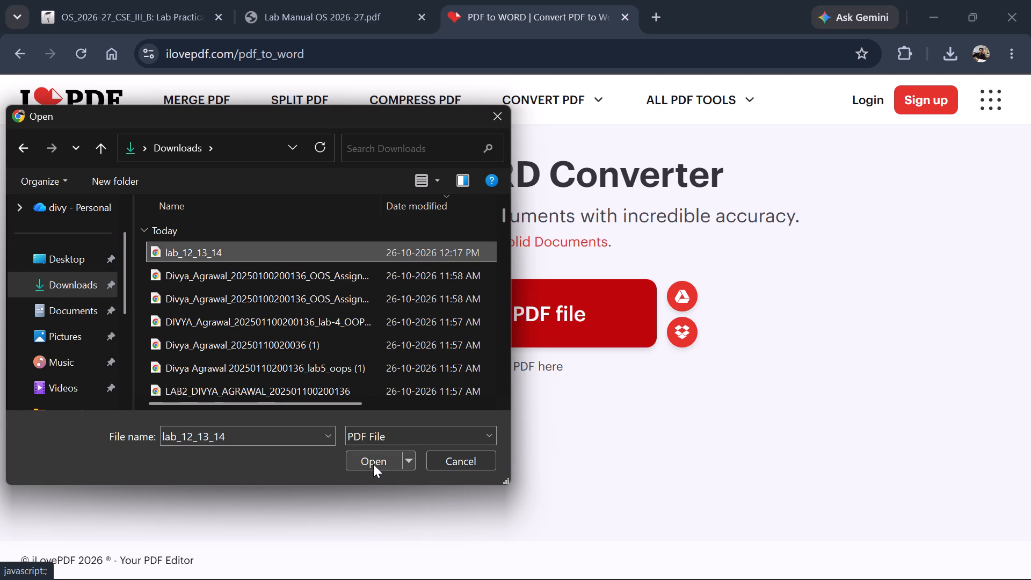
pyautogui.click(373, 463)
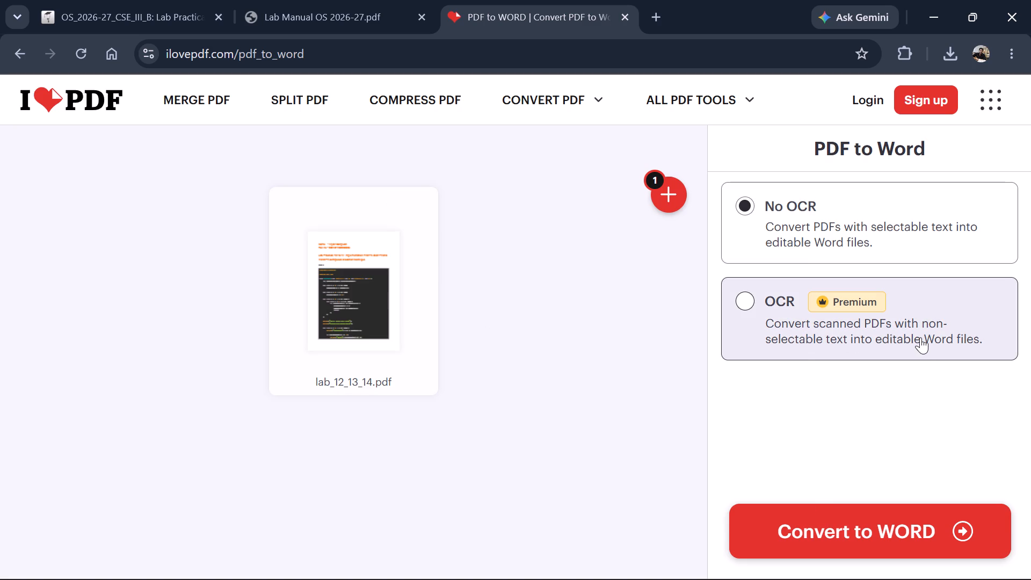
# Convert the loaded PDF to Word and download the converted document.
pyautogui.click(817, 537)
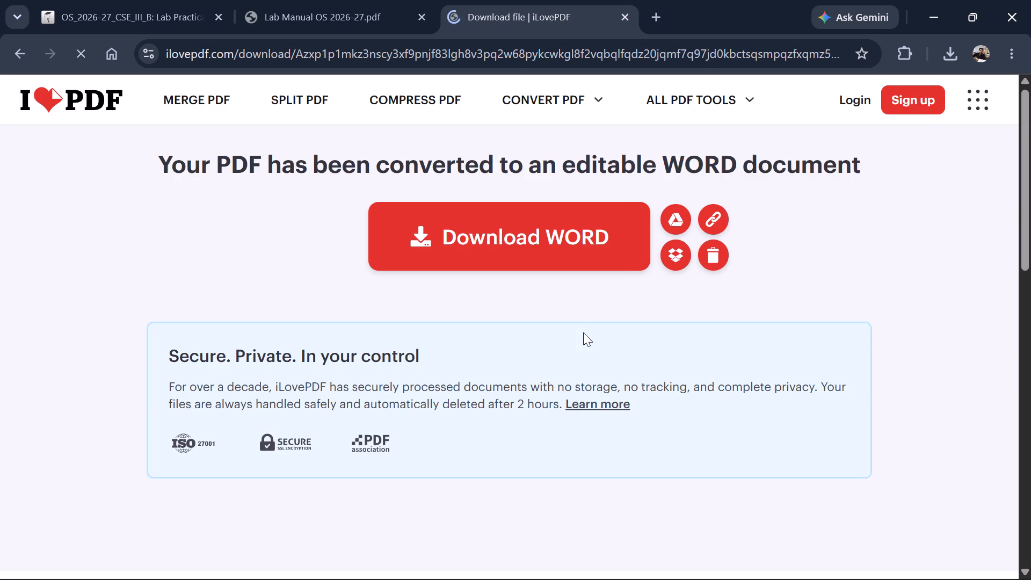
pyautogui.click(545, 230)
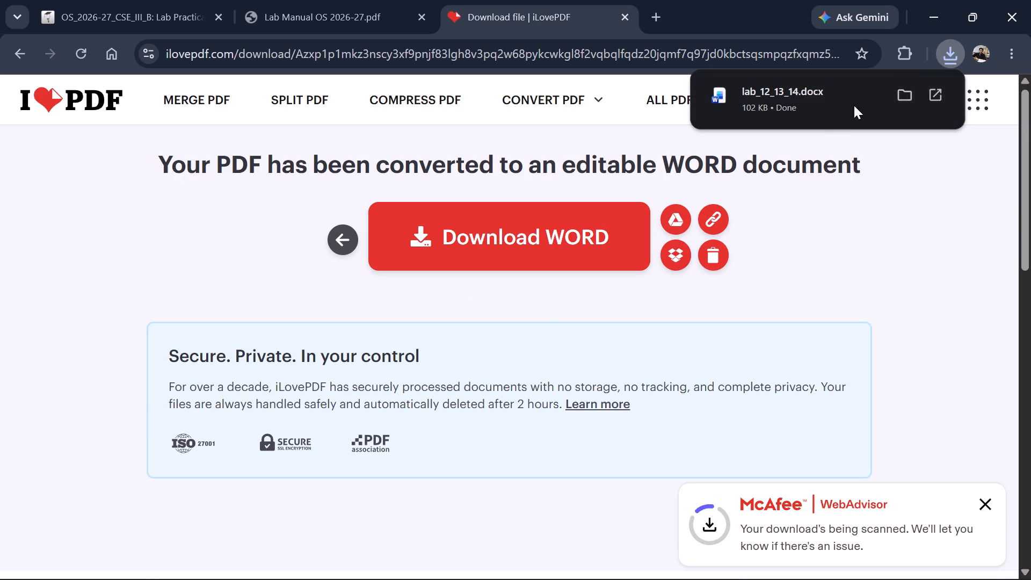
# Open the downloaded lab_12_13_14.docx in Microsoft Word and enable editing.
pyautogui.click(816, 125)
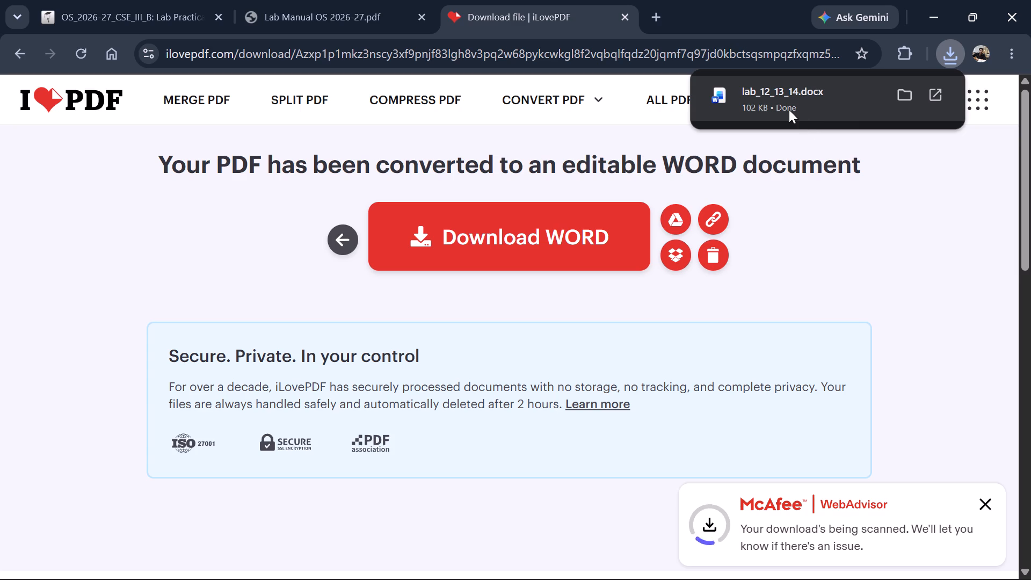
pyautogui.click(789, 110)
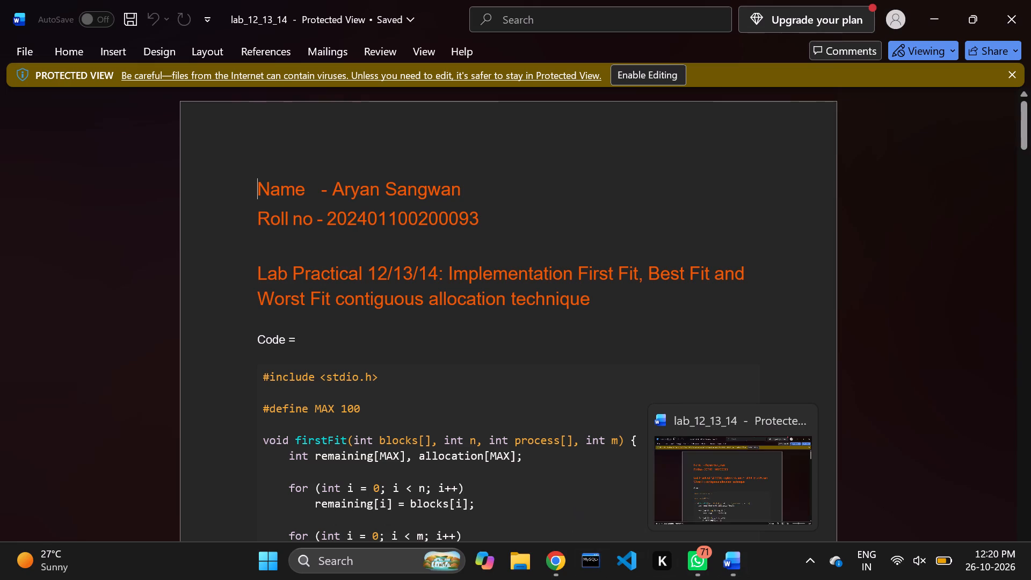
pyautogui.click(644, 79)
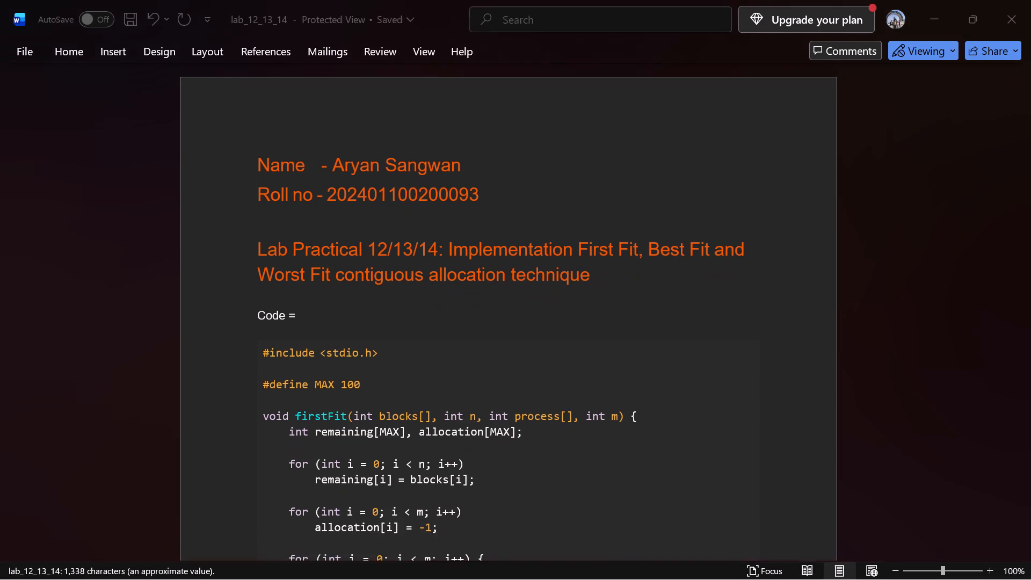
# Replace the student name on the Name line with the new student's name, keeping the roll number on its own line.
pyautogui.click(490, 253)
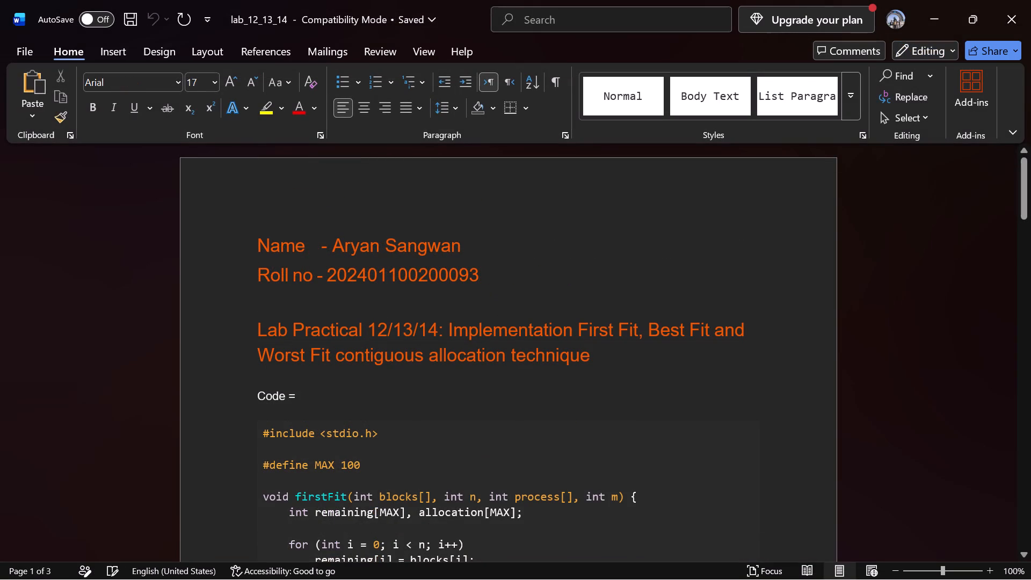
pyautogui.press('BackSpace')
pyautogui.press('BackSpace')
pyautogui.press('BackSpace')
pyautogui.press('BackSpace')
pyautogui.press('BackSpace')
pyautogui.press('BackSpace')
pyautogui.press('BackSpace')
pyautogui.press('BackSpace')
pyautogui.press('BackSpace')
pyautogui.press('BackSpace')
pyautogui.press('BackSpace')
pyautogui.press('BackSpace')
pyautogui.press('BackSpace')
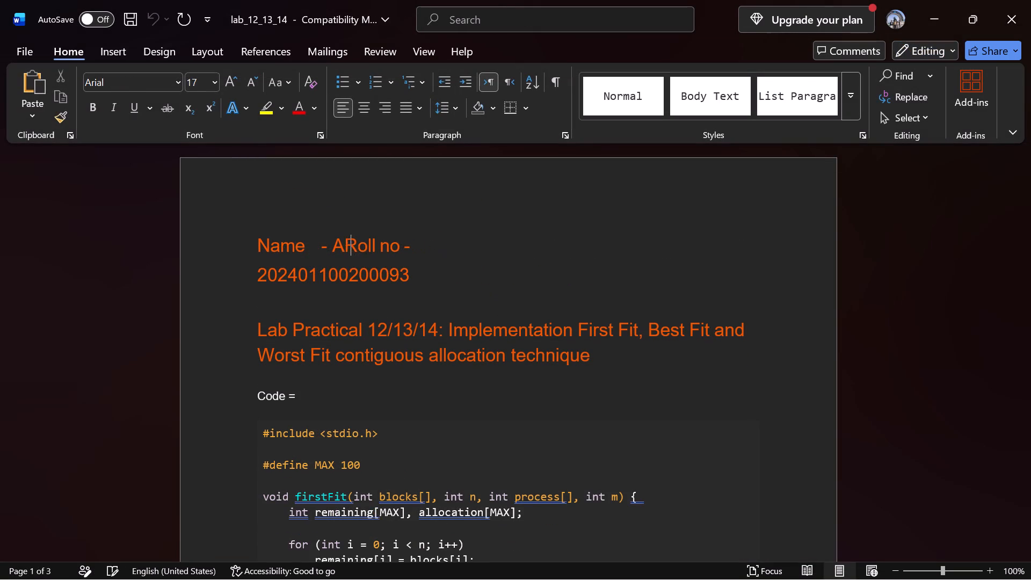
pyautogui.press('BackSpace')
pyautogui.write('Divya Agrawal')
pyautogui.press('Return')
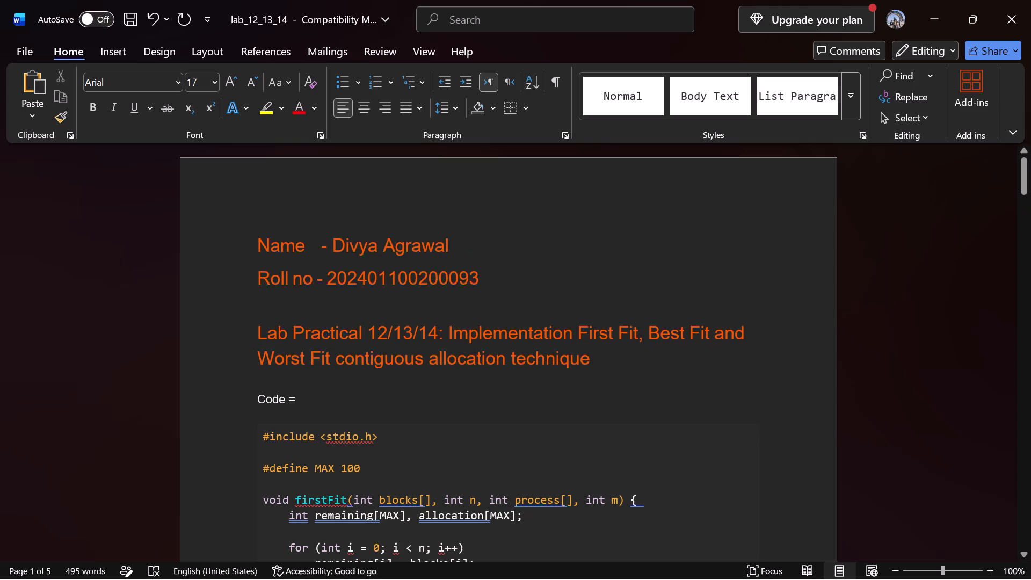
# Replace the number on the Roll no line with the new student's roll number.
pyautogui.click(485, 277)
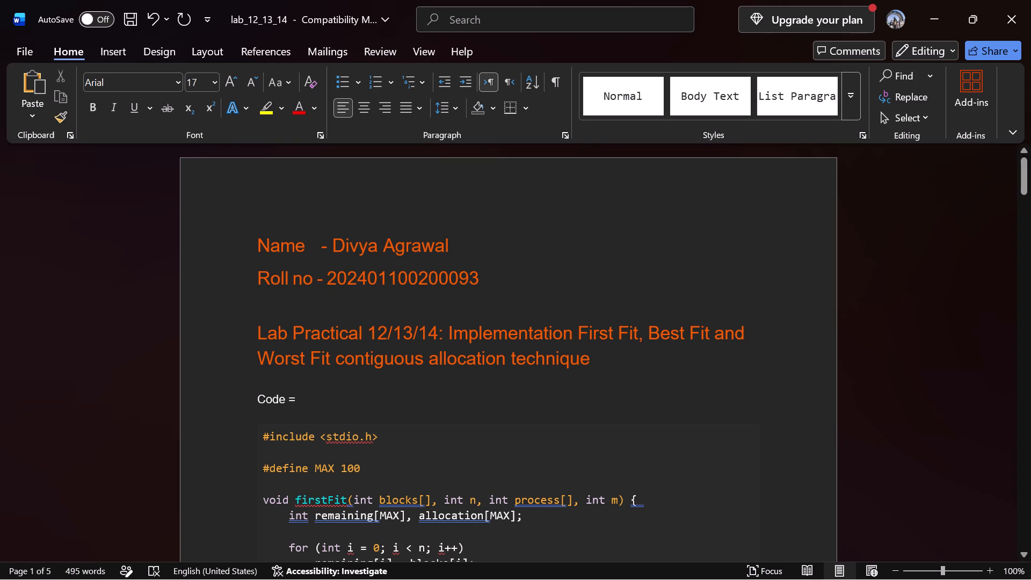
pyautogui.press('BackSpace')
pyautogui.press('BackSpace')
pyautogui.press('BackSpace')
pyautogui.press('BackSpace')
pyautogui.press('BackSpace')
pyautogui.press('BackSpace')
pyautogui.press('BackSpace')
pyautogui.press('BackSpace')
pyautogui.press('BackSpace')
pyautogui.press('BackSpace')
pyautogui.press('BackSpace')
pyautogui.press('BackSpace')
pyautogui.press('BackSpace')
pyautogui.press('BackSpace')
pyautogui.press('BackSpace')
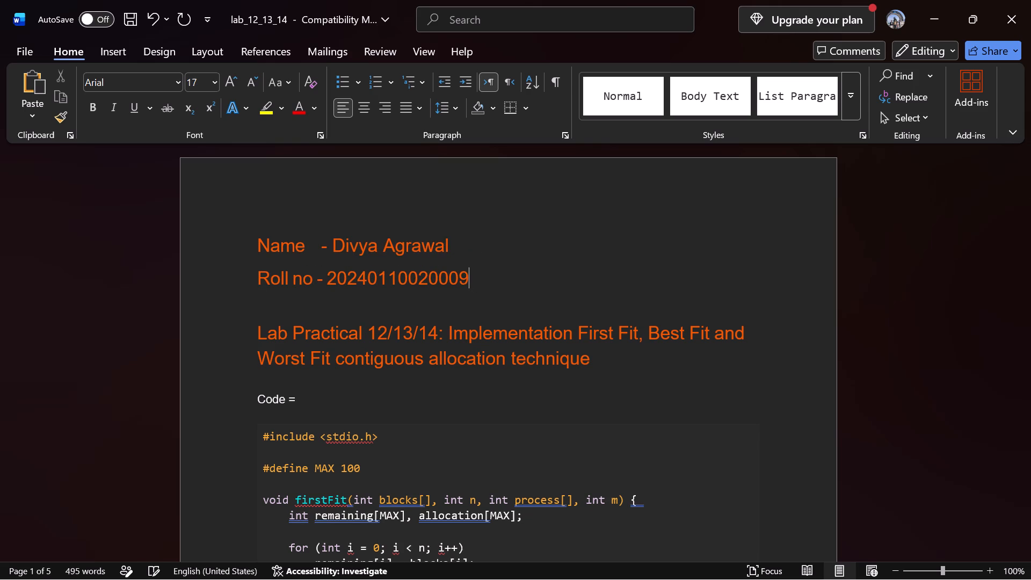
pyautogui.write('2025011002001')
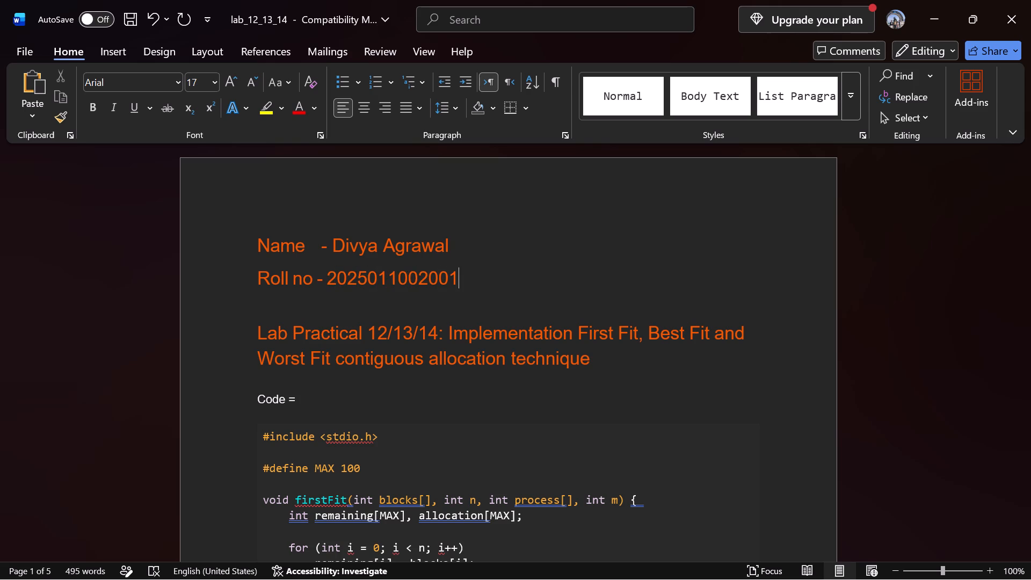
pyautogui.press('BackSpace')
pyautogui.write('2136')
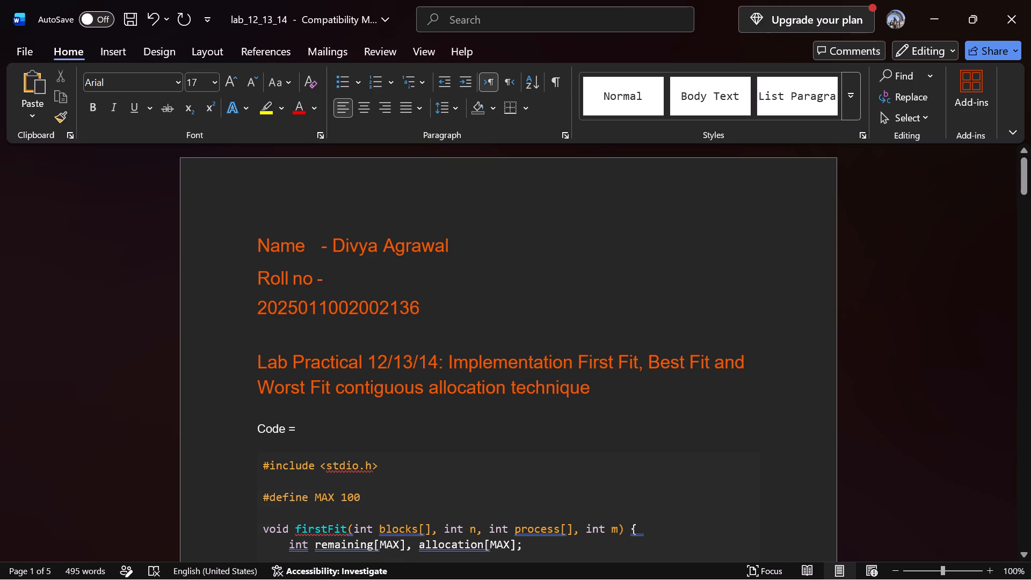
# Delete the space before the roll number and its one extra digit so that it fits on the Roll no line.
pyautogui.click(264, 306)
pyautogui.press('Left')
pyautogui.press('BackSpace')
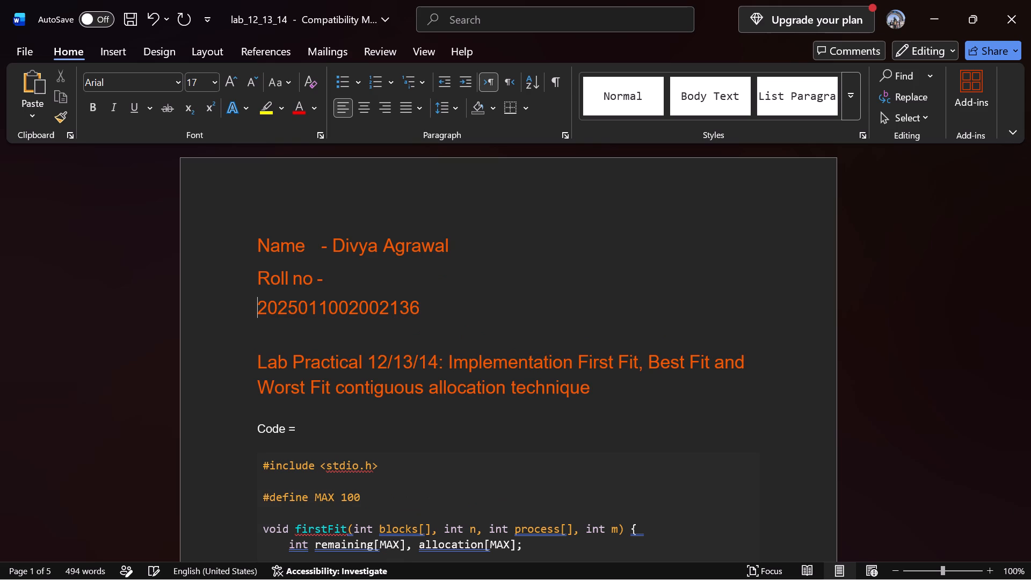
pyautogui.click(258, 276)
pyautogui.press('BackSpace')
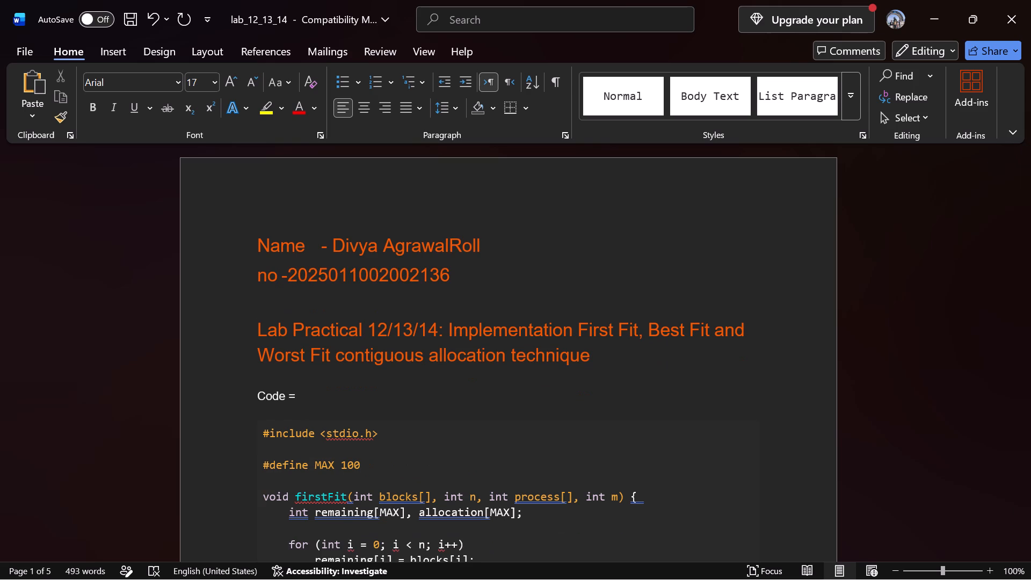
pyautogui.press('Return')
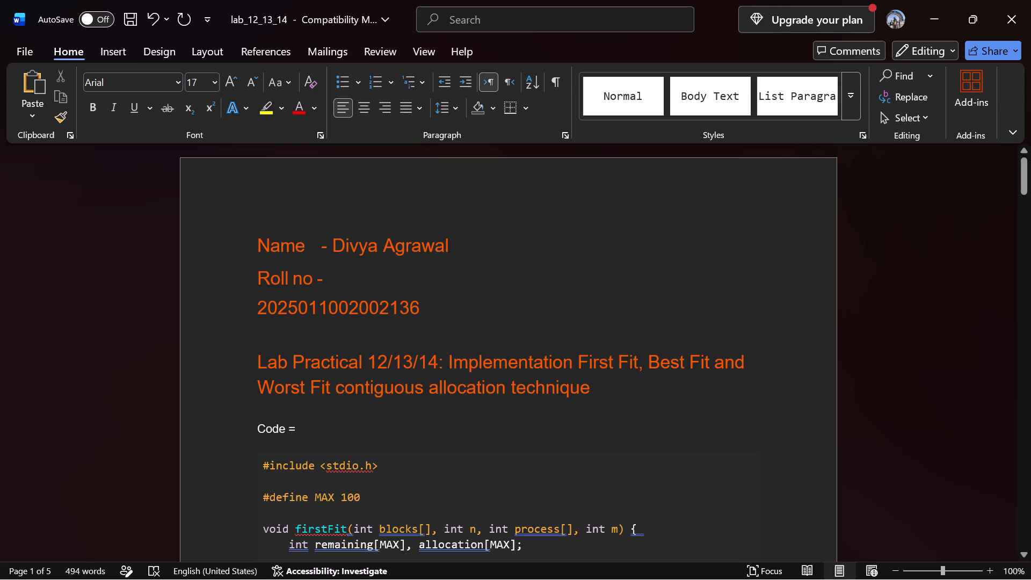
pyautogui.click(395, 314)
pyautogui.press('Left')
pyautogui.press('BackSpace')
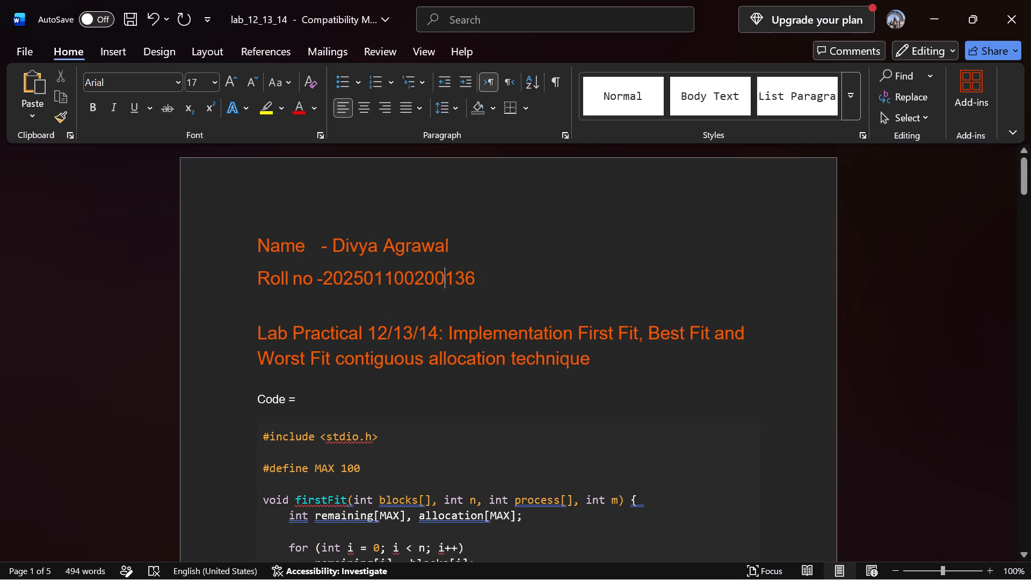
# Look through the code on the following pages, around the worstFit and main functions.
pyautogui.scroll(-7, 622, 367)
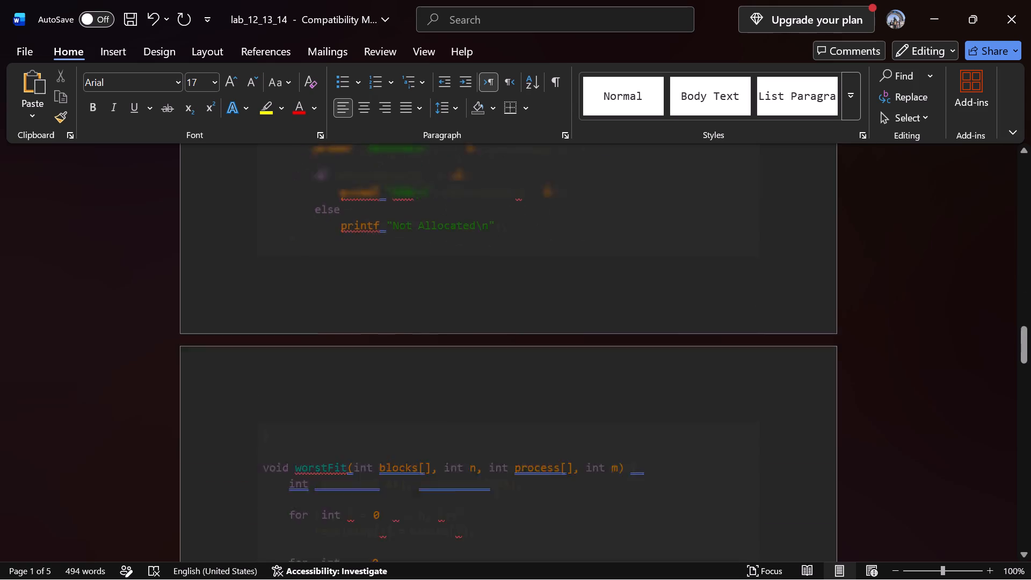
pyautogui.scroll(3, 622, 367)
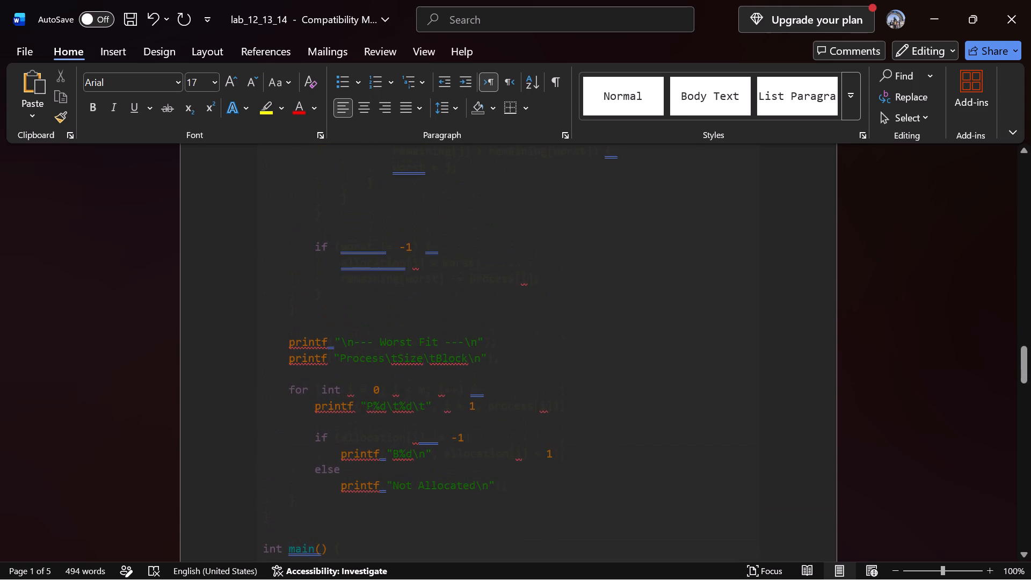
# Examine the worstFit function's code and the main function through to the Output line.
pyautogui.scroll(1, 622, 367)
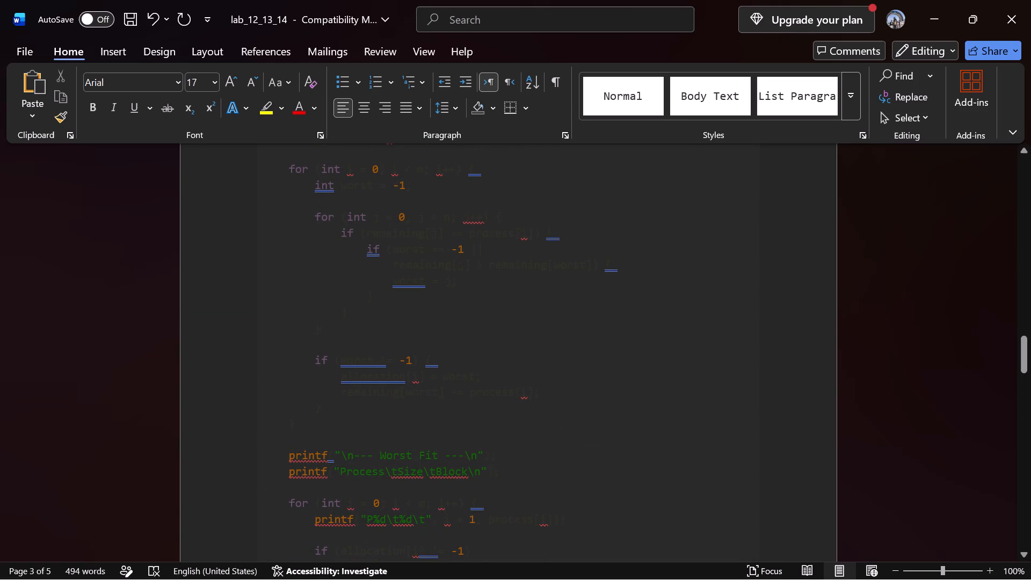
pyautogui.scroll(1, 592, 296)
pyautogui.keyDown('ctrl'); pyautogui.scroll(3, 592, 296); pyautogui.keyUp('ctrl')
pyautogui.doubleClick(592, 296)
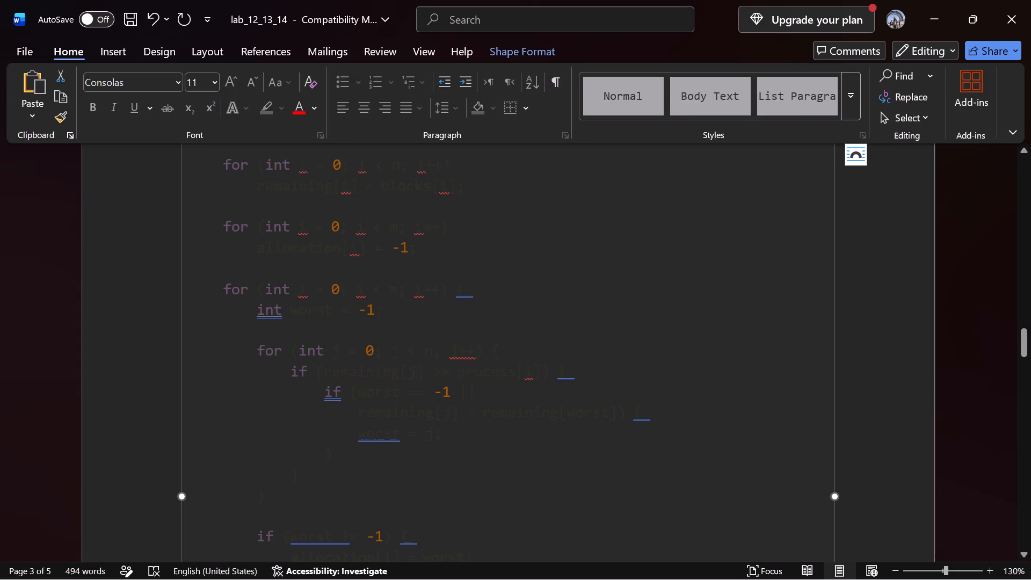
pyautogui.keyDown('ctrl'); pyautogui.scroll(-4, 592, 296); pyautogui.keyUp('ctrl')
pyautogui.scroll(-3, 592, 296)
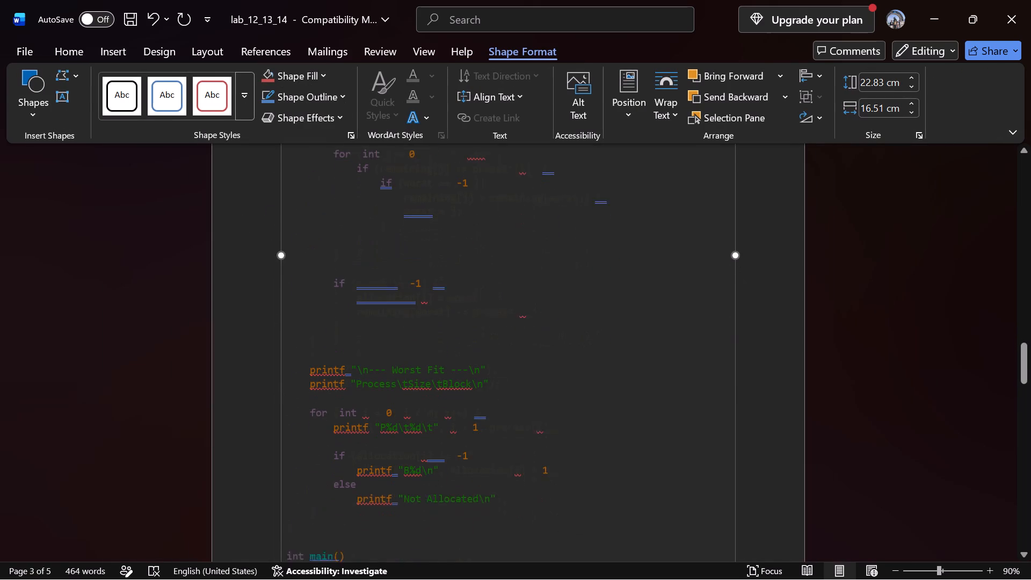
pyautogui.click(774, 366)
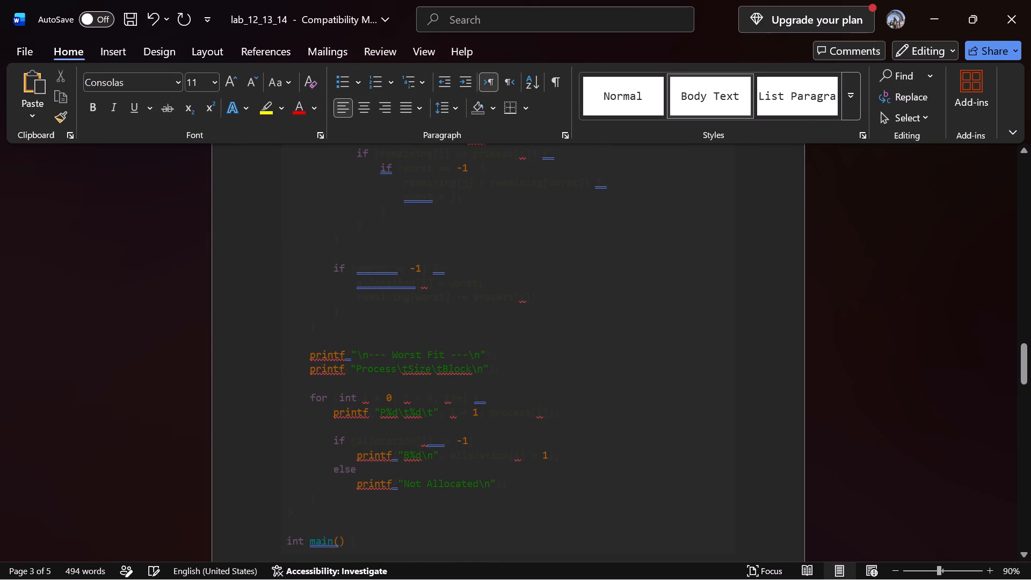
pyautogui.scroll(-4, 599, 382)
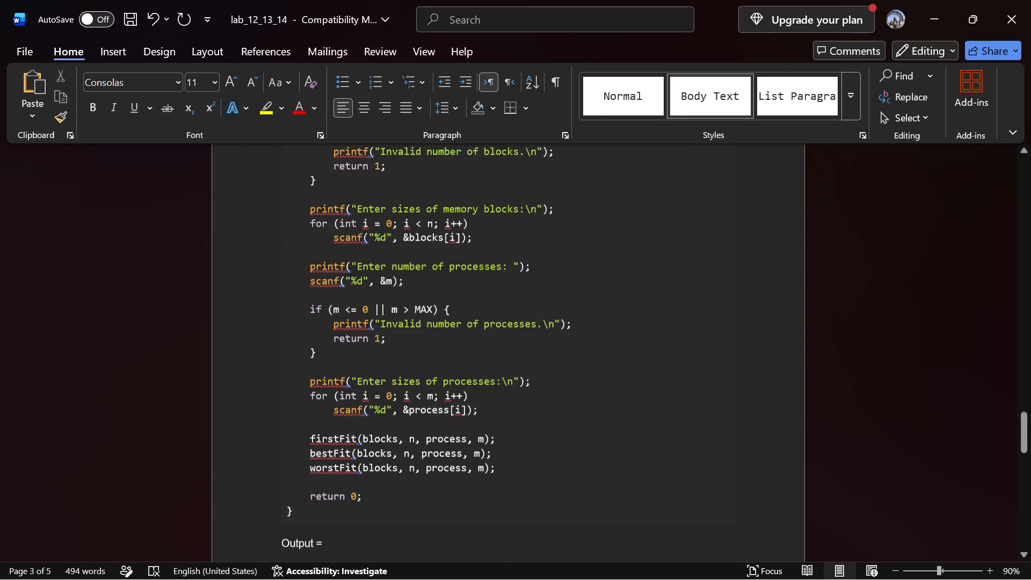
pyautogui.scroll(6, 599, 382)
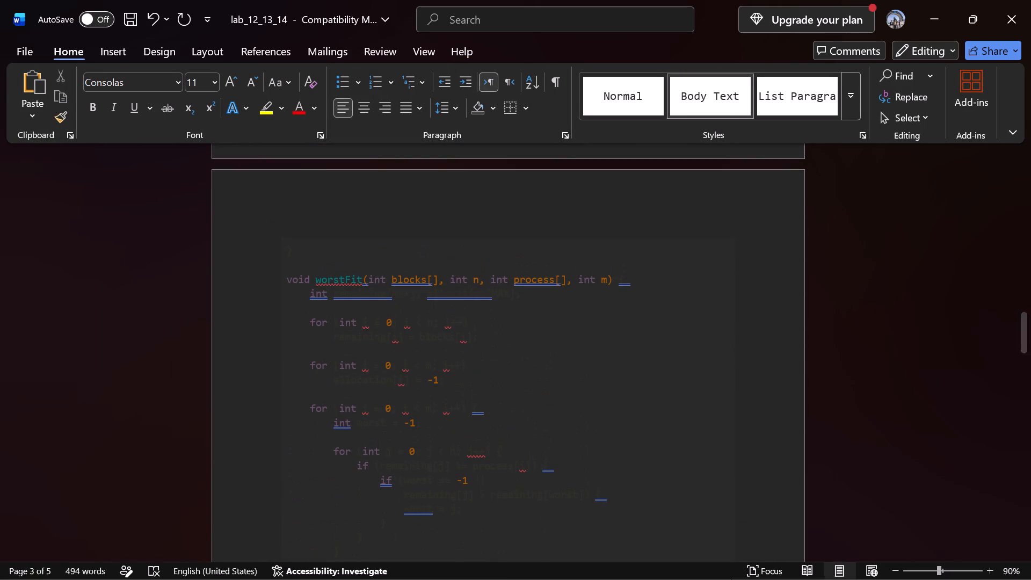
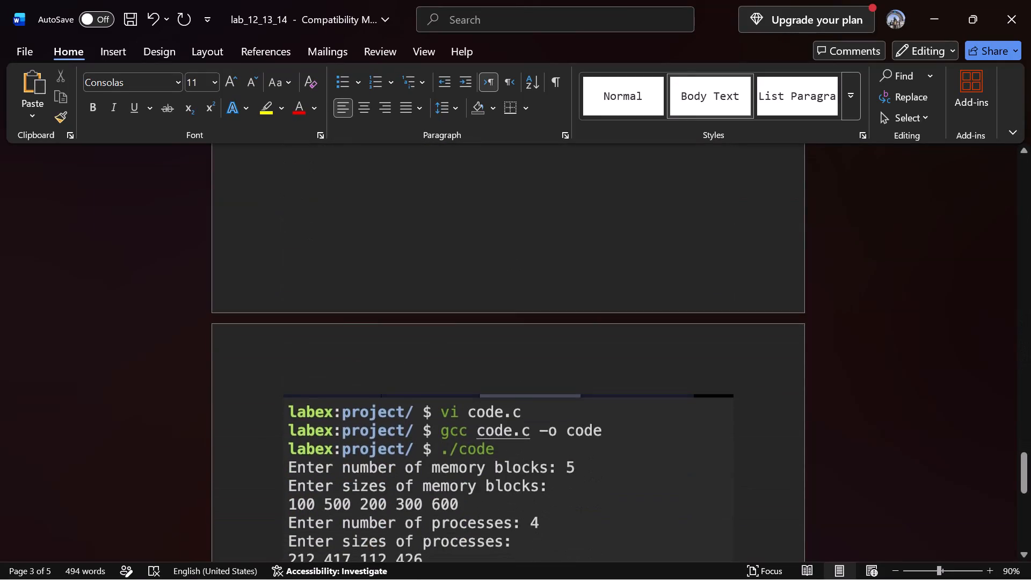
# Review the whole document, from the name and roll number heading to the Best Fit and Worst Fit program output on the last page.
pyautogui.scroll(-8, 778, 393)
pyautogui.scroll(12, 778, 393)
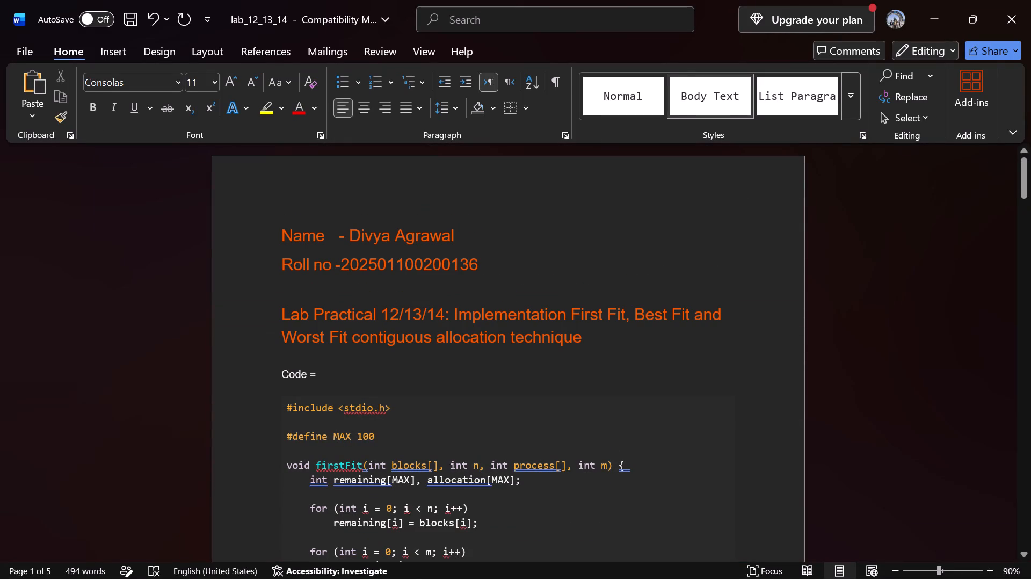
pyautogui.scroll(-8, 477, 369)
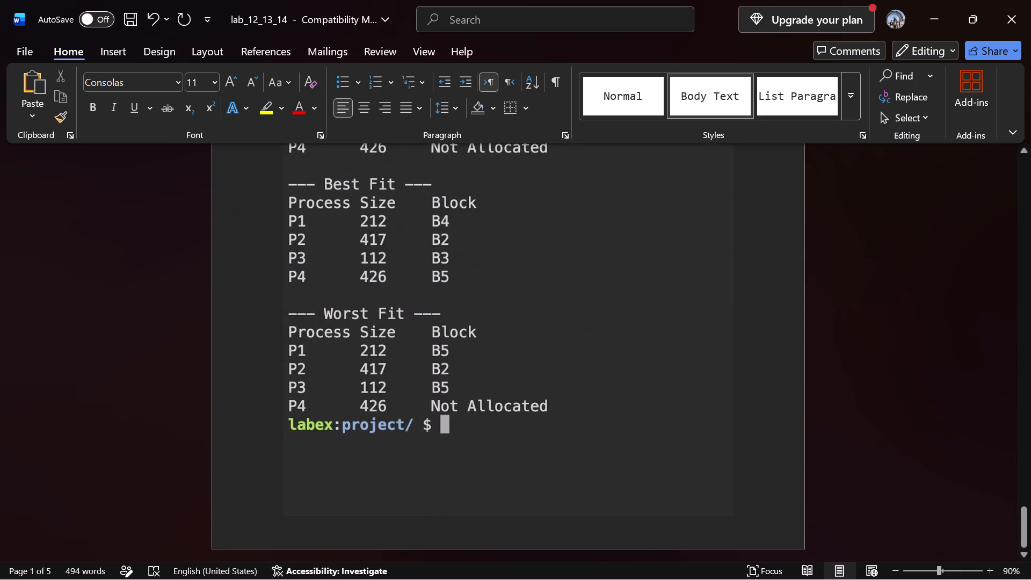
# Start saving a copy of the lab_12_13_14 document in the Downloads folder.
pyautogui.click(33, 53)
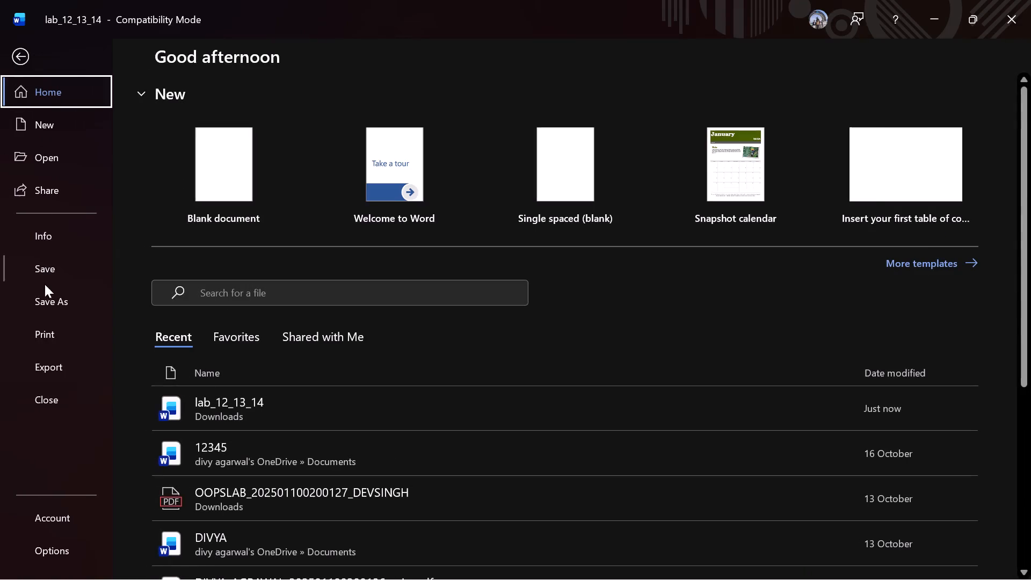
pyautogui.click(45, 300)
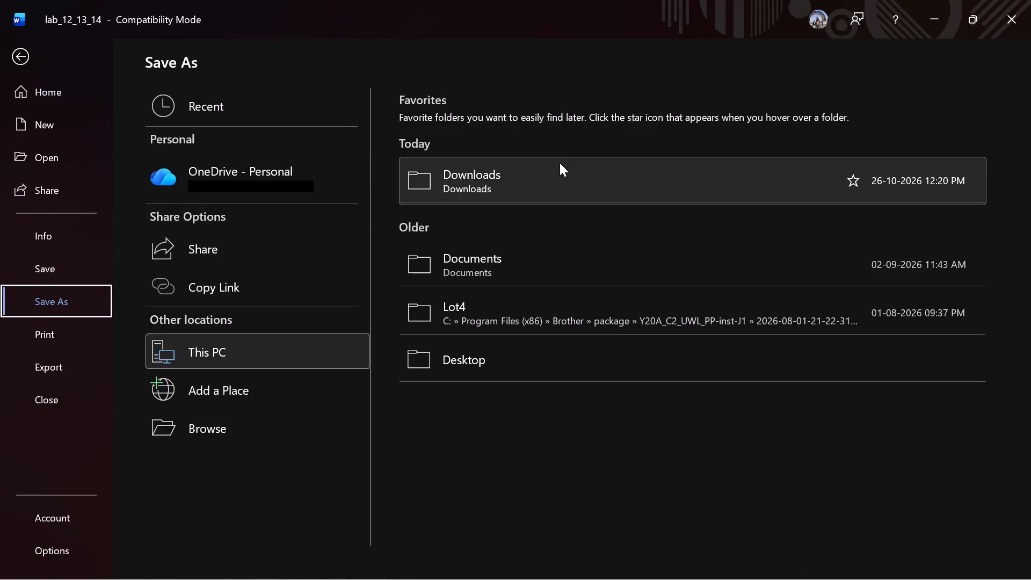
pyautogui.click(560, 163)
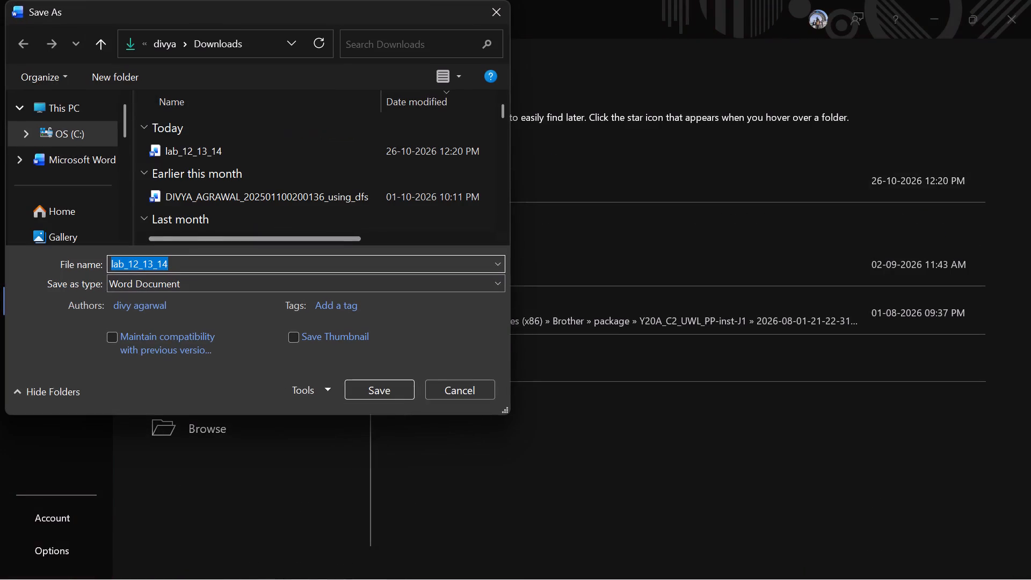
# Replace the suggested file name with the student's name and roll number, joined by underscores.
pyautogui.press('BackSpace')
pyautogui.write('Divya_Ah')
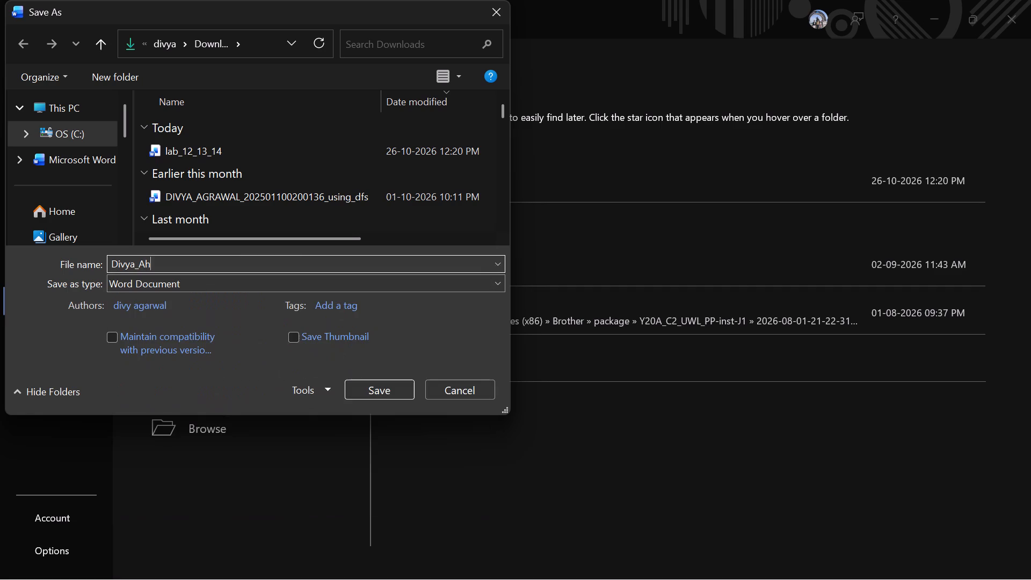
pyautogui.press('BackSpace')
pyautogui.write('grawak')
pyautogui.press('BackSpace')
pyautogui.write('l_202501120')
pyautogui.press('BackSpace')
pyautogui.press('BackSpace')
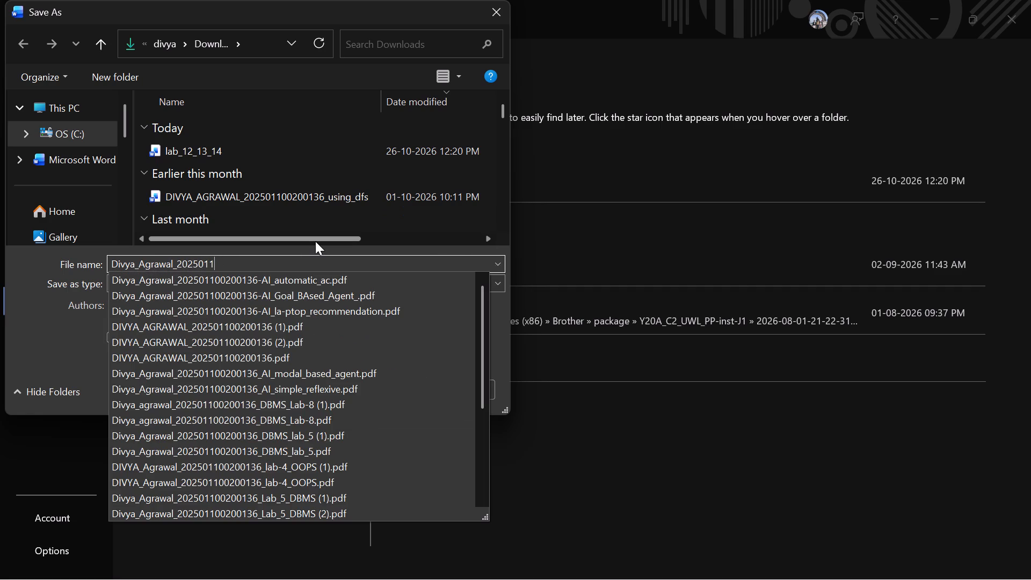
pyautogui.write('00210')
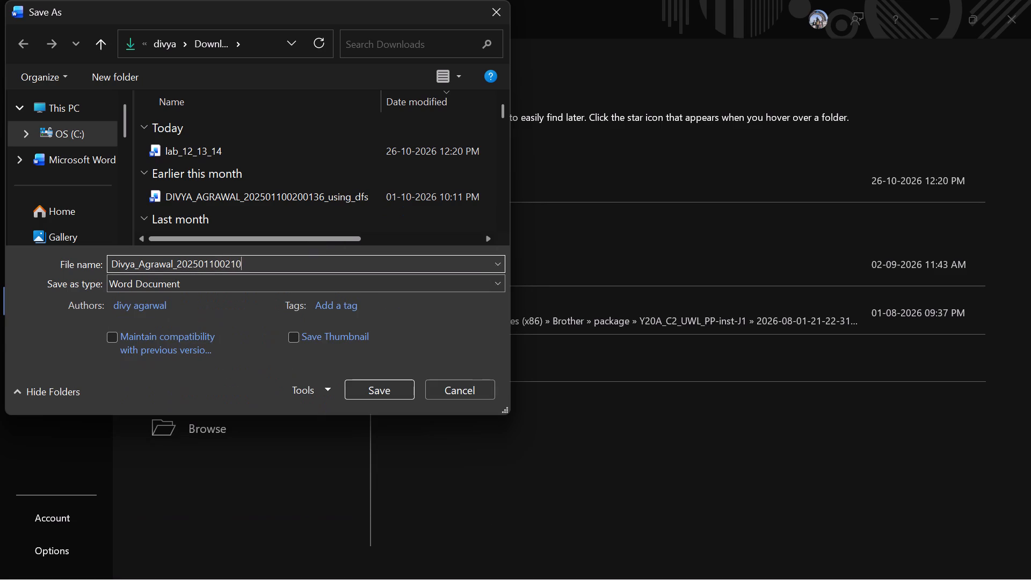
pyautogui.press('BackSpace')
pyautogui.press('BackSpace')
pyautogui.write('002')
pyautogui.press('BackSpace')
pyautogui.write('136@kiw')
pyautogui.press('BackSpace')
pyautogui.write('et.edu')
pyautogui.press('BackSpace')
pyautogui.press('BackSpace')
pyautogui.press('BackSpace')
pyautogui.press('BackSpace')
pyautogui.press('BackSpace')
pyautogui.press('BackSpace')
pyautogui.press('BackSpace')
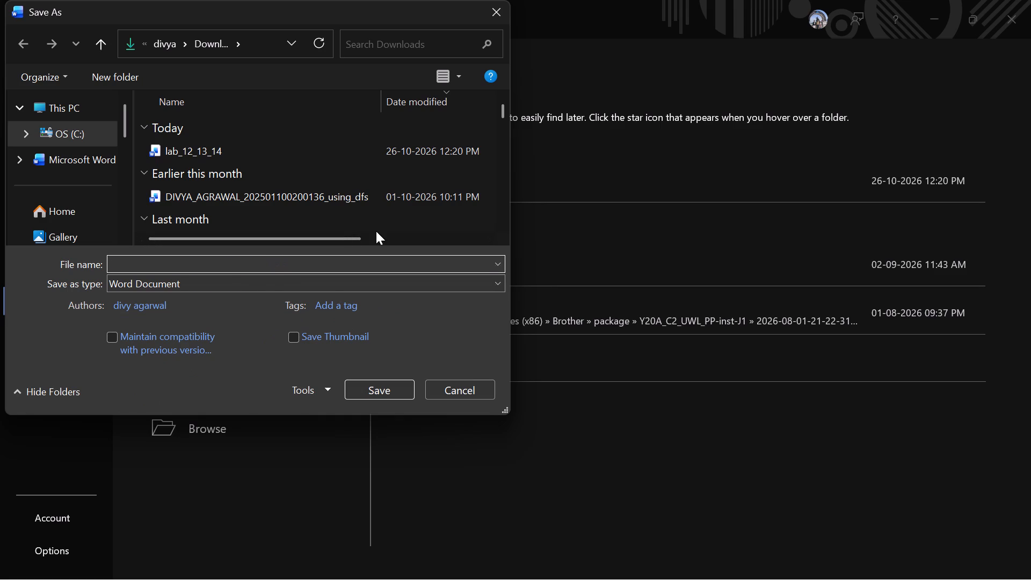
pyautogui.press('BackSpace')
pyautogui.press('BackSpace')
# Append _lab11/12/13_OS to the file name after the roll number.
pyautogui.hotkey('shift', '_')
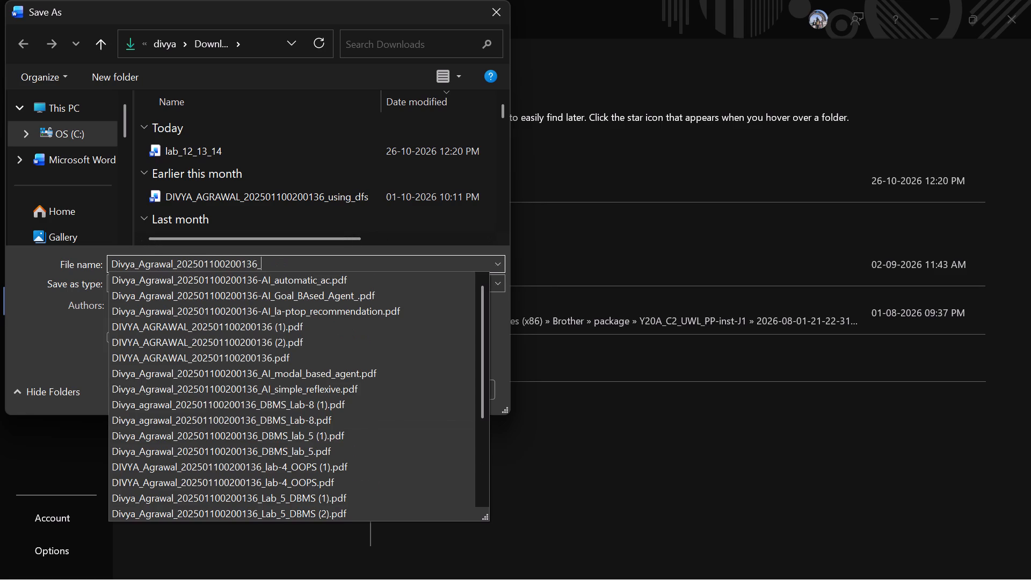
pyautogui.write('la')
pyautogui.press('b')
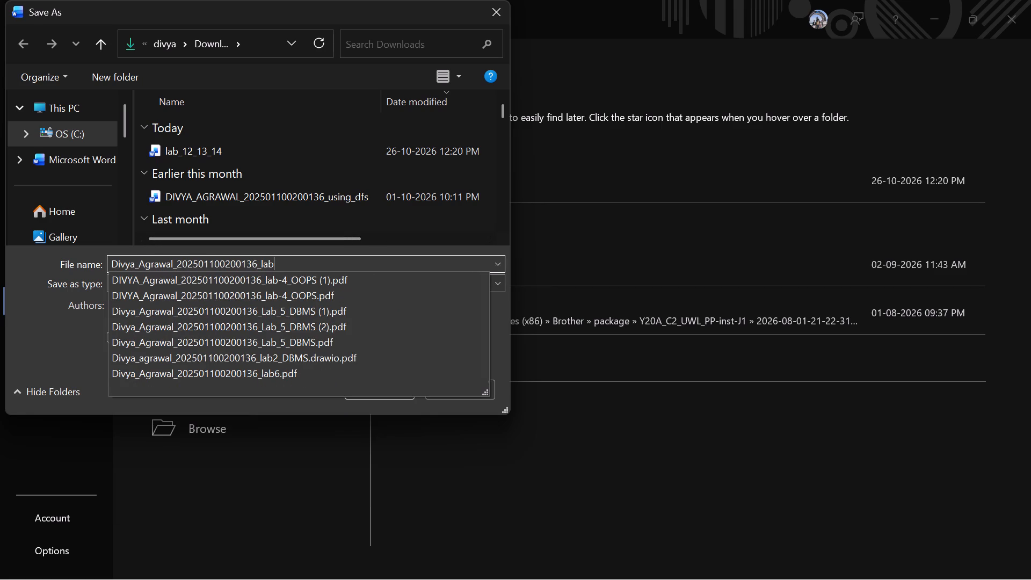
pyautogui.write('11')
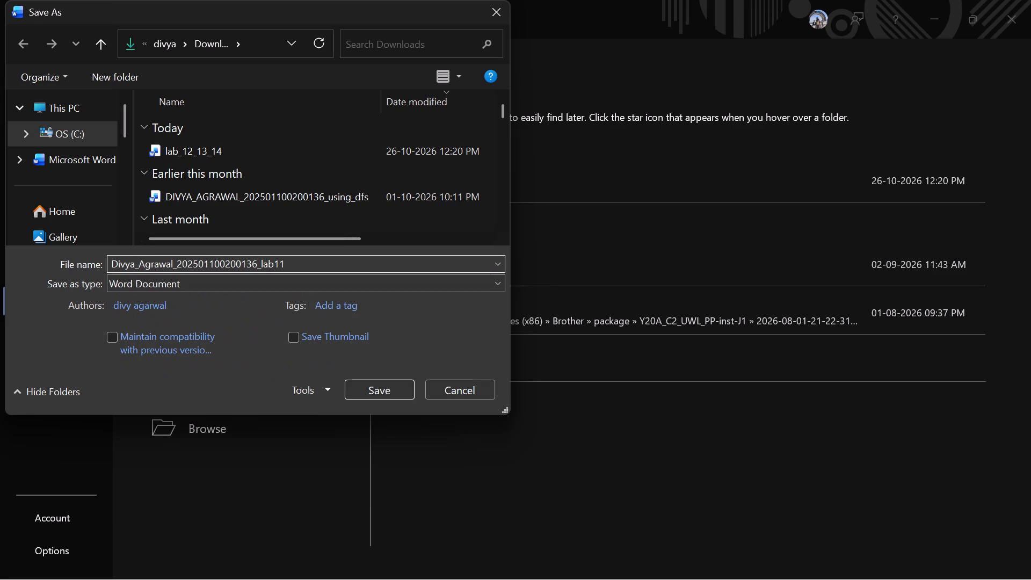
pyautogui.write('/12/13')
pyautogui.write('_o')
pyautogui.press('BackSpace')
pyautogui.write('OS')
# Set the file type to PDF and try to save the document in Downloads.
pyautogui.click(364, 281)
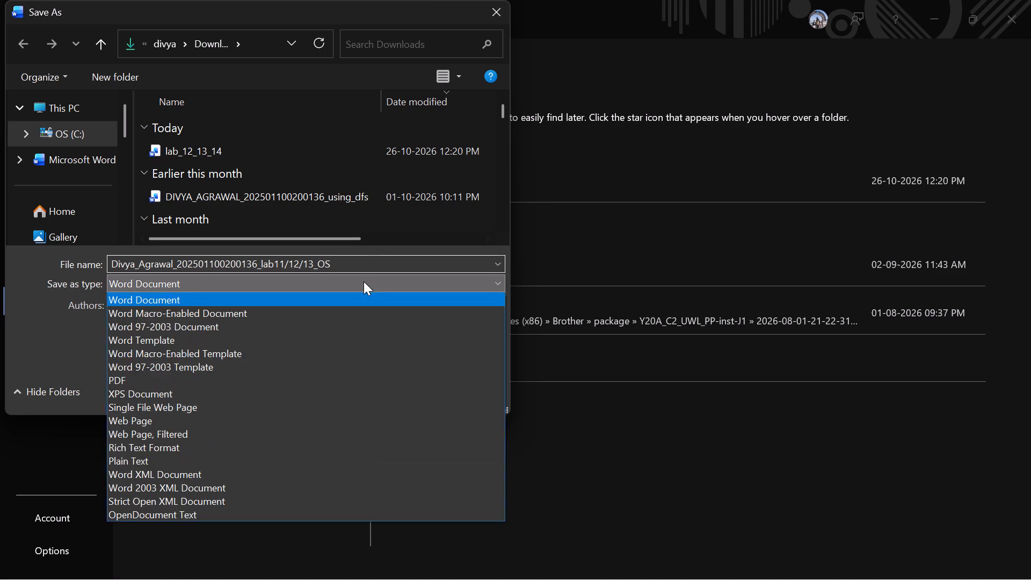
pyautogui.click(318, 382)
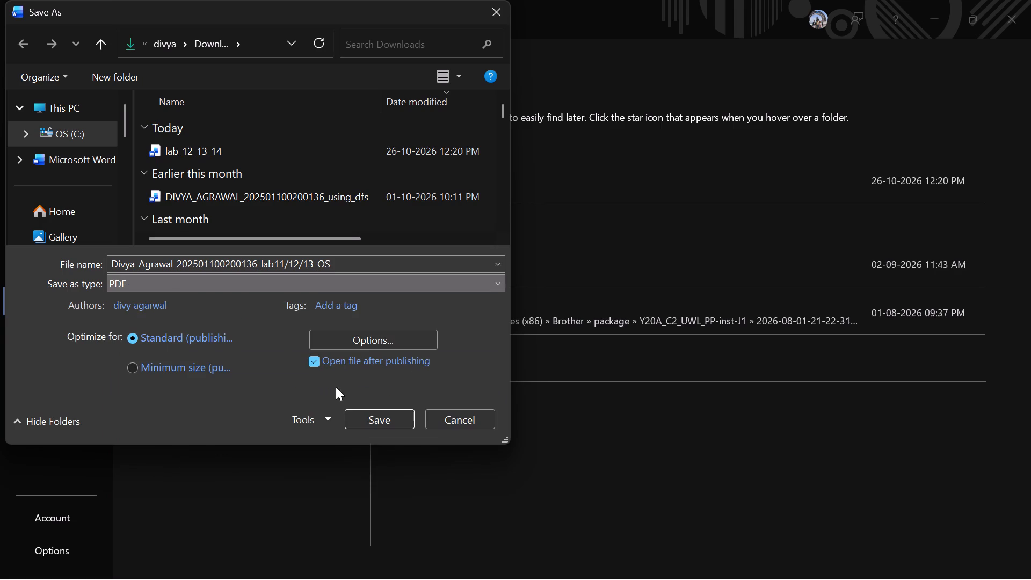
pyautogui.click(371, 423)
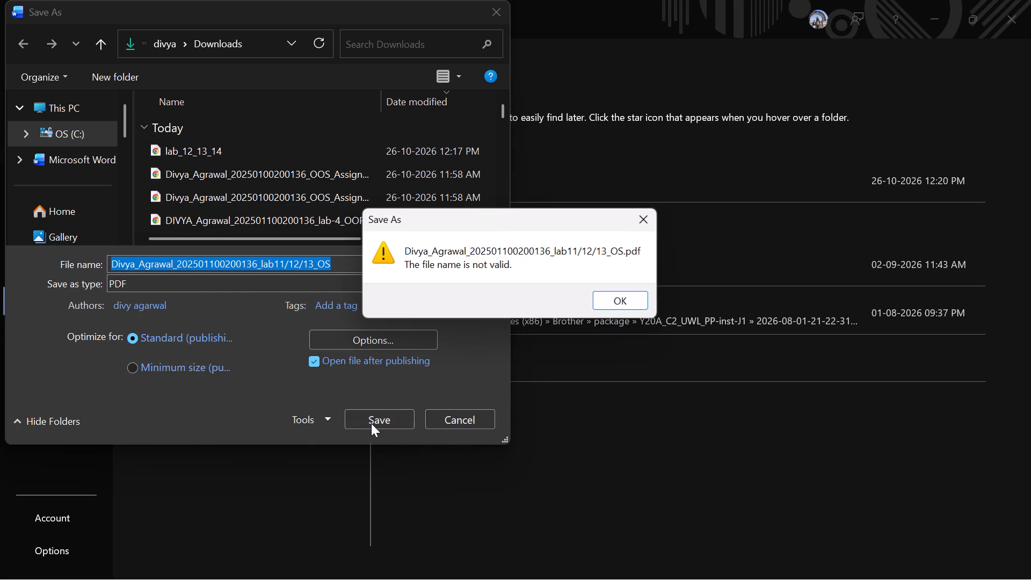
# Correct the part of the file name after the roll number to _lab_12_13_14_OS and save the PDF.
pyautogui.click(649, 219)
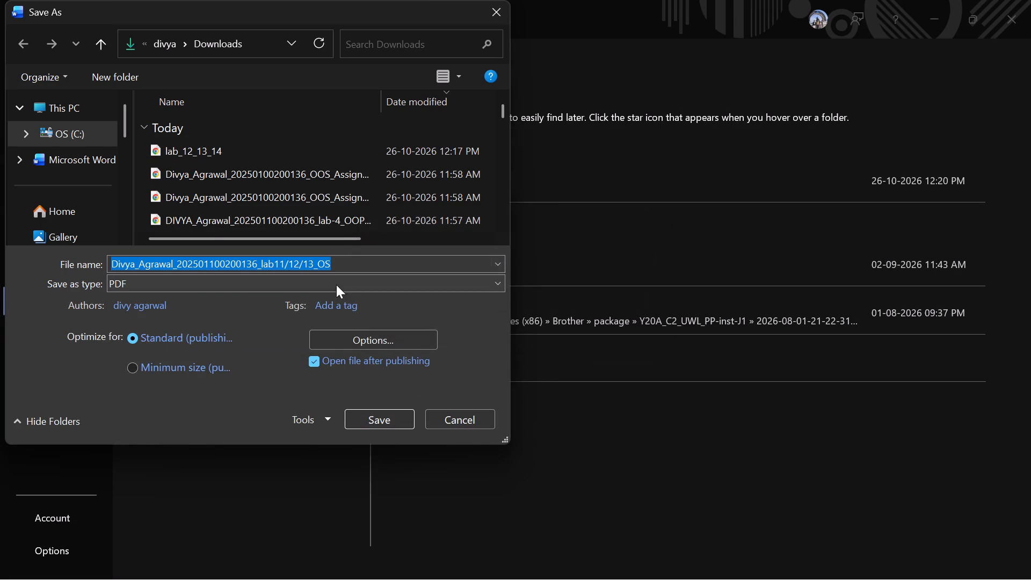
pyautogui.click(305, 261)
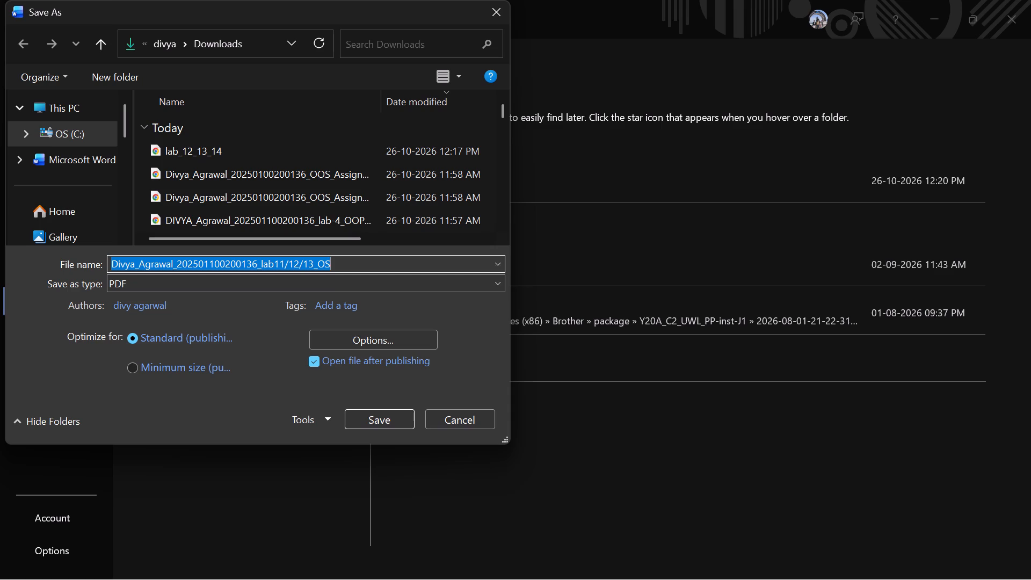
pyautogui.click(305, 261)
pyautogui.press('BackSpace')
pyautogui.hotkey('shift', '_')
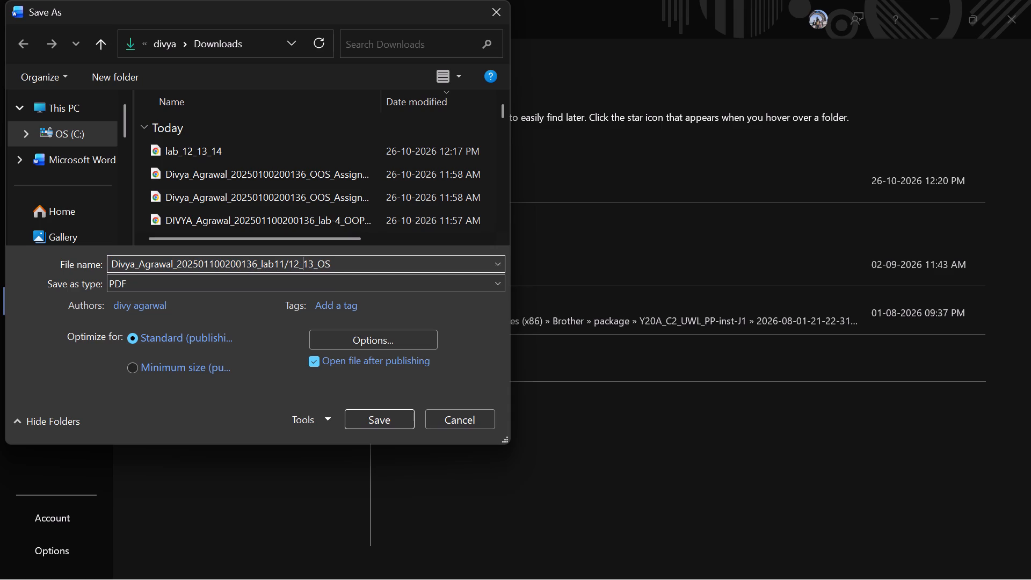
pyautogui.press('Left')
pyautogui.press('Left')
pyautogui.press('Left')
pyautogui.press('BackSpace')
pyautogui.press('BackSpace')
pyautogui.press('BackSpace')
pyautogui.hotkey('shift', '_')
pyautogui.press('Right')
pyautogui.press('Right')
pyautogui.press('Right')
pyautogui.press('Right')
pyautogui.press('Right')
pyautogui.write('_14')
pyautogui.click(390, 411)
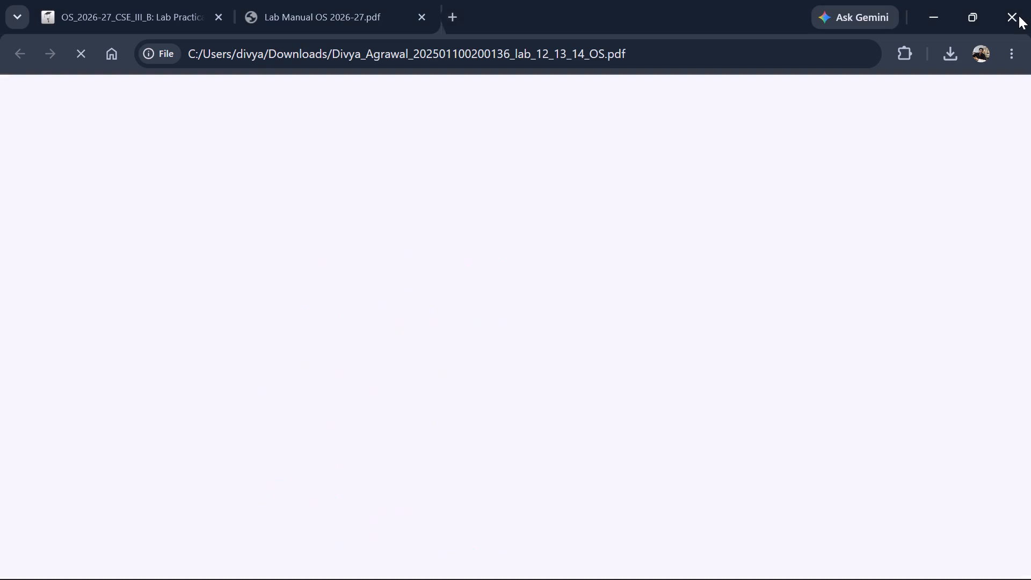
# Close the exported PDF in the browser and start a new submission for the Lab Practical 12/13/14 assignment.
pyautogui.click(626, 11)
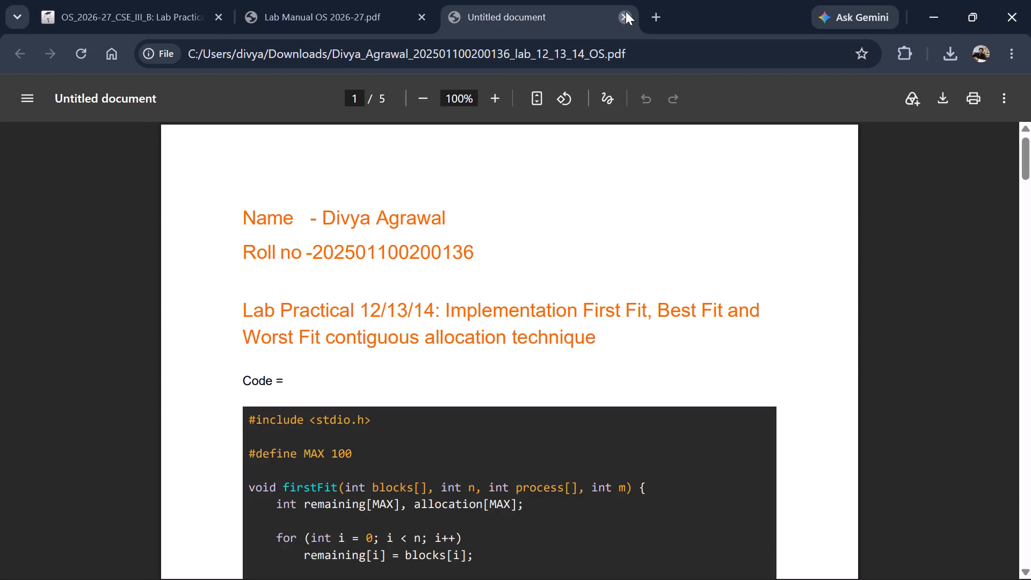
pyautogui.click(110, 0)
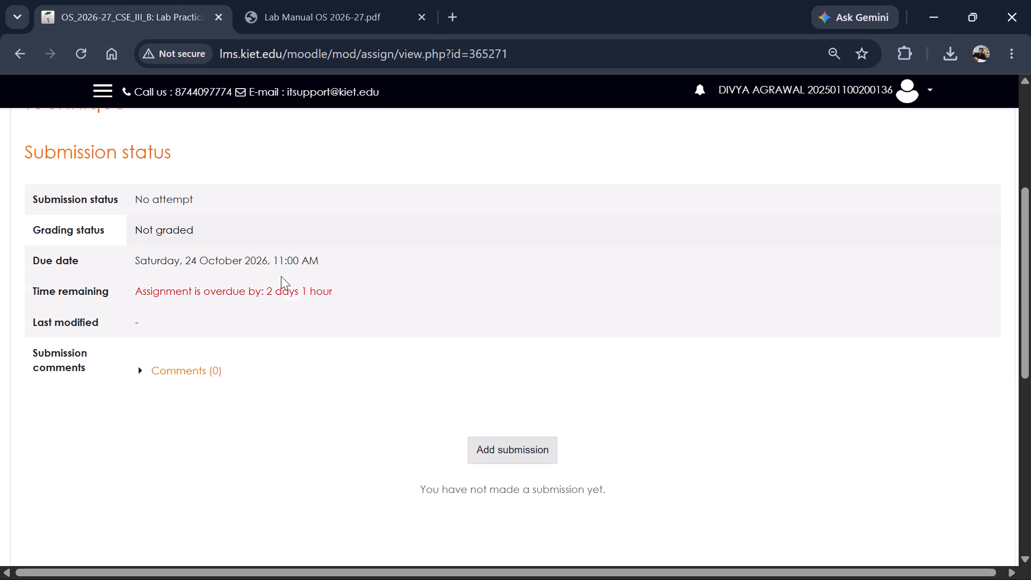
pyautogui.click(500, 440)
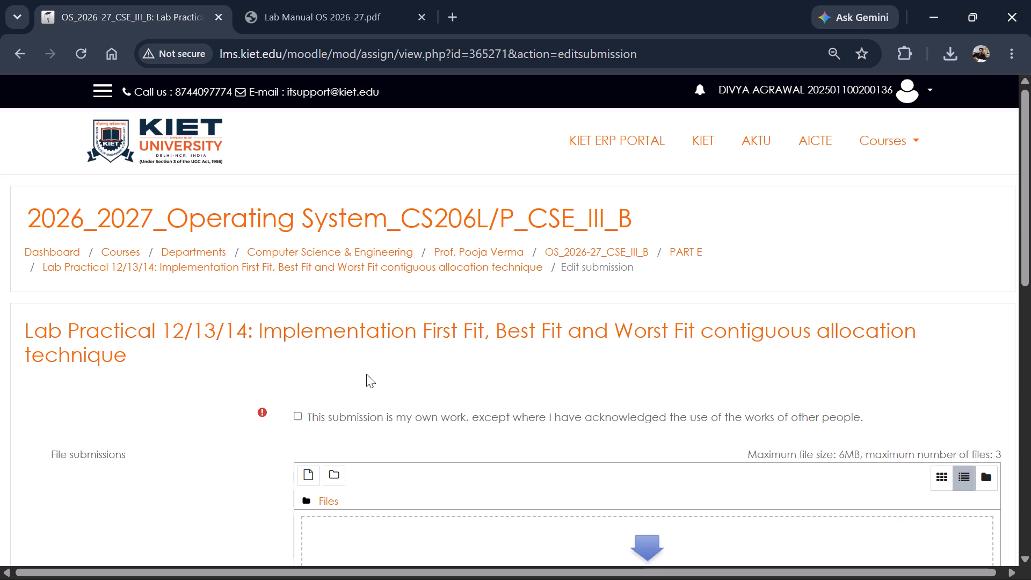
# Upload the newly exported lab_12_13_14_OS PDF from Downloads to the file submissions area.
pyautogui.scroll(-2, 495, 477)
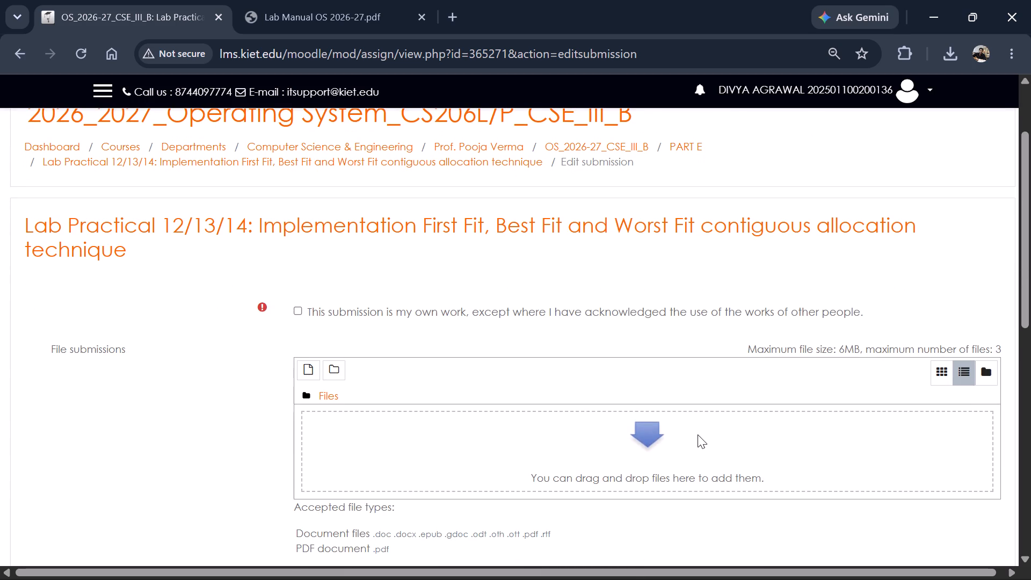
pyautogui.click(698, 434)
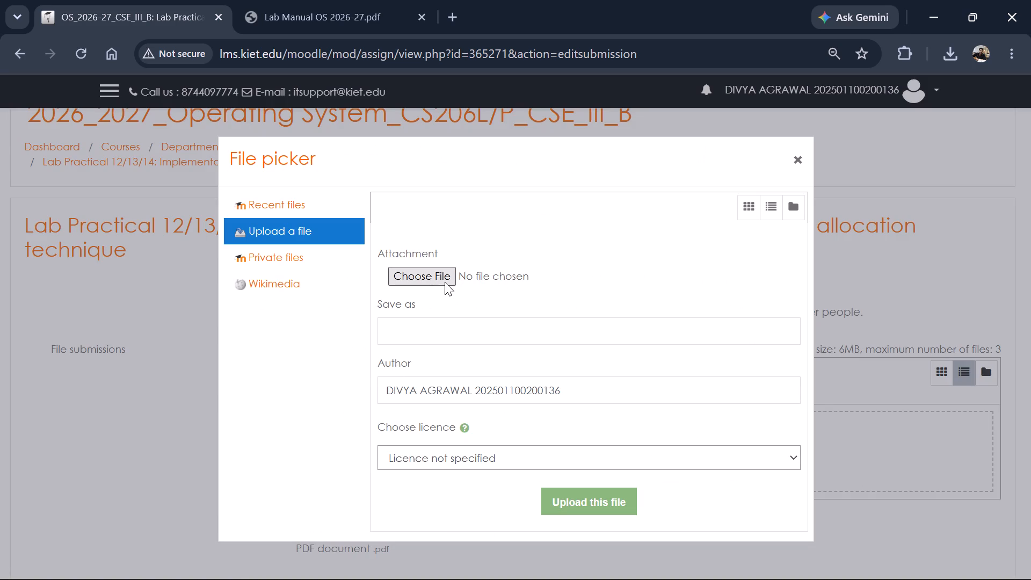
pyautogui.click(445, 282)
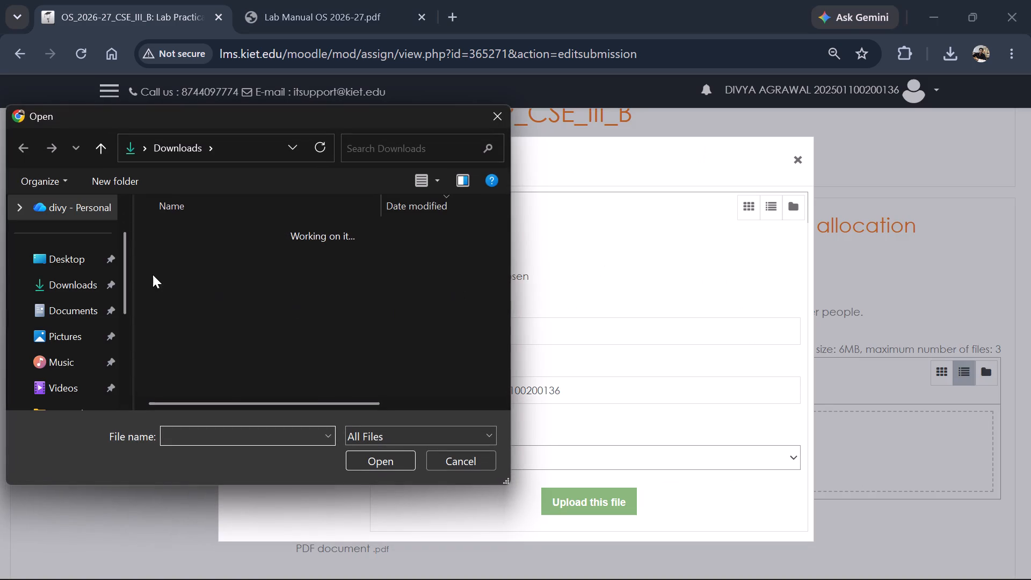
pyautogui.click(82, 282)
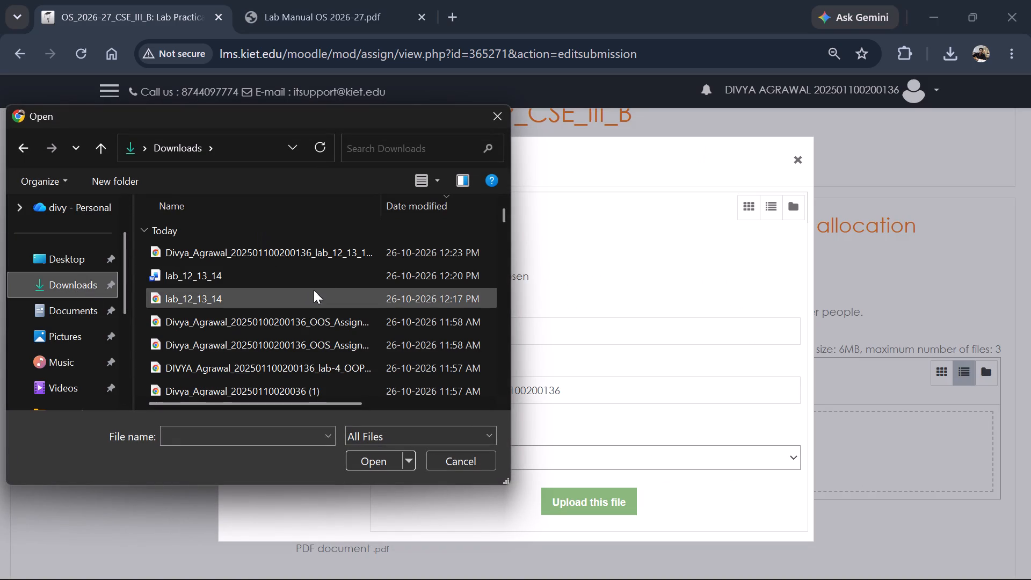
pyautogui.click(340, 258)
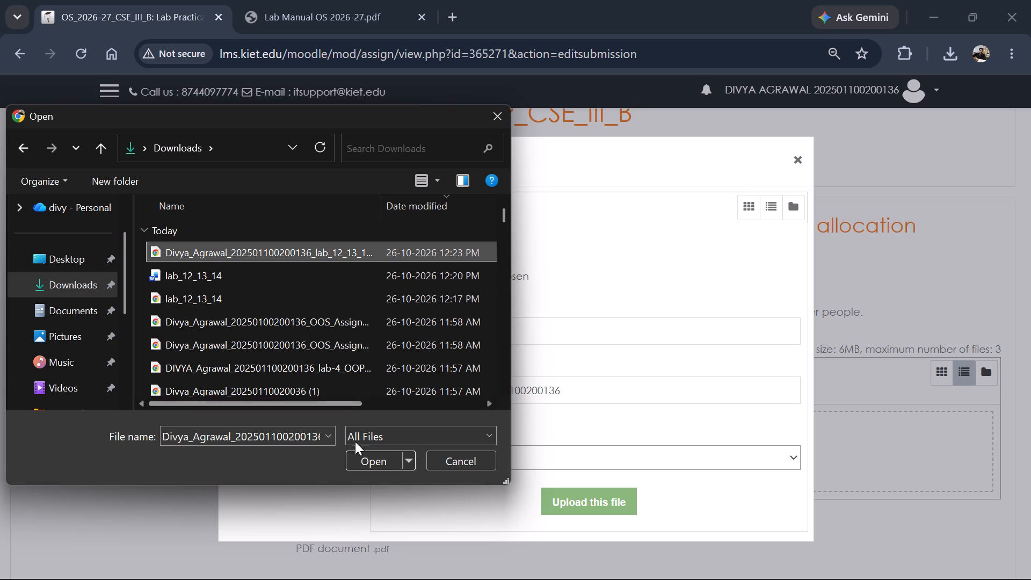
pyautogui.click(355, 458)
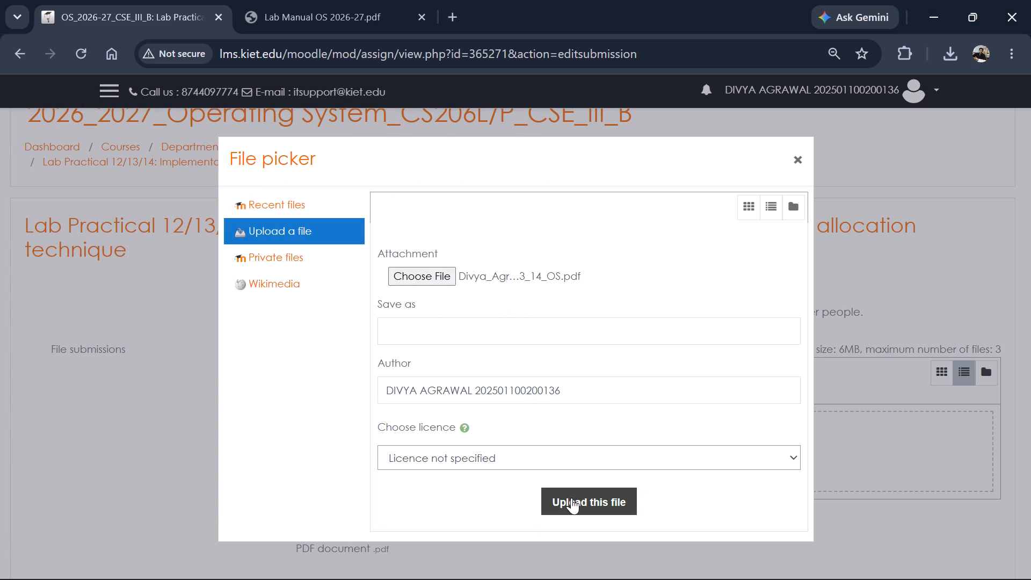
pyautogui.click(571, 498)
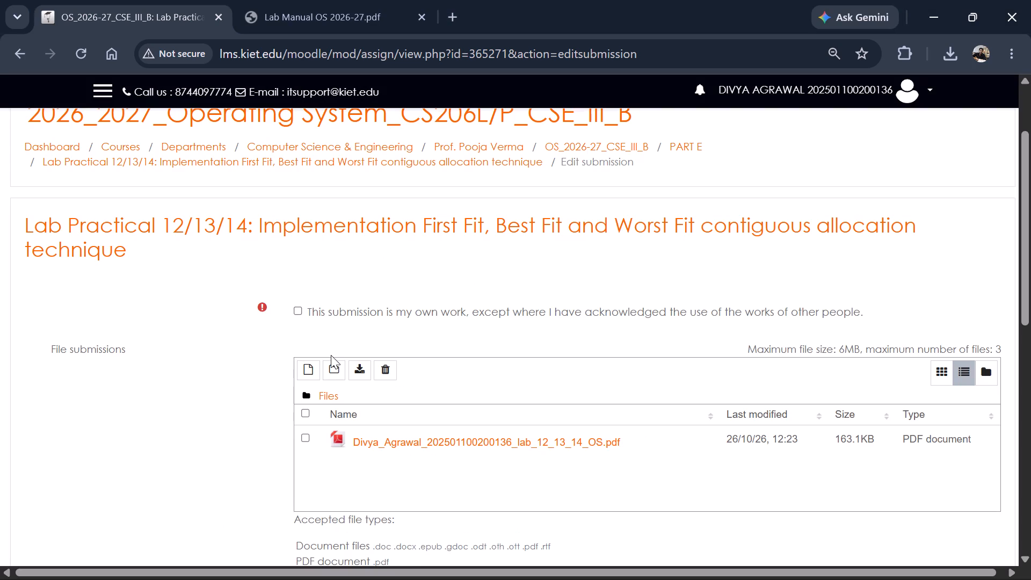
# Accept the own-work declaration, select all files in the list and save the submission.
pyautogui.click(296, 313)
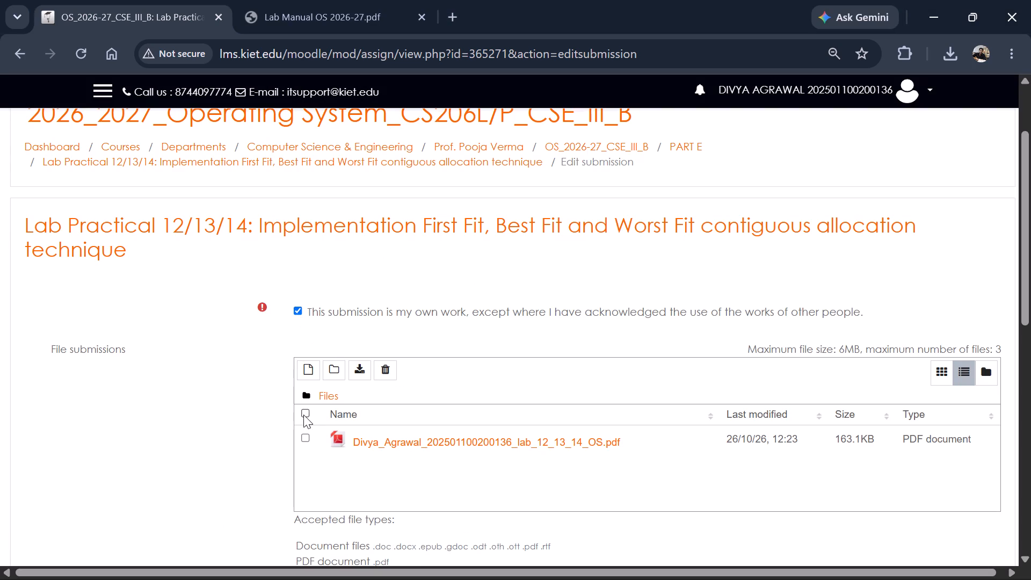
pyautogui.click(301, 414)
pyautogui.scroll(-3, 301, 414)
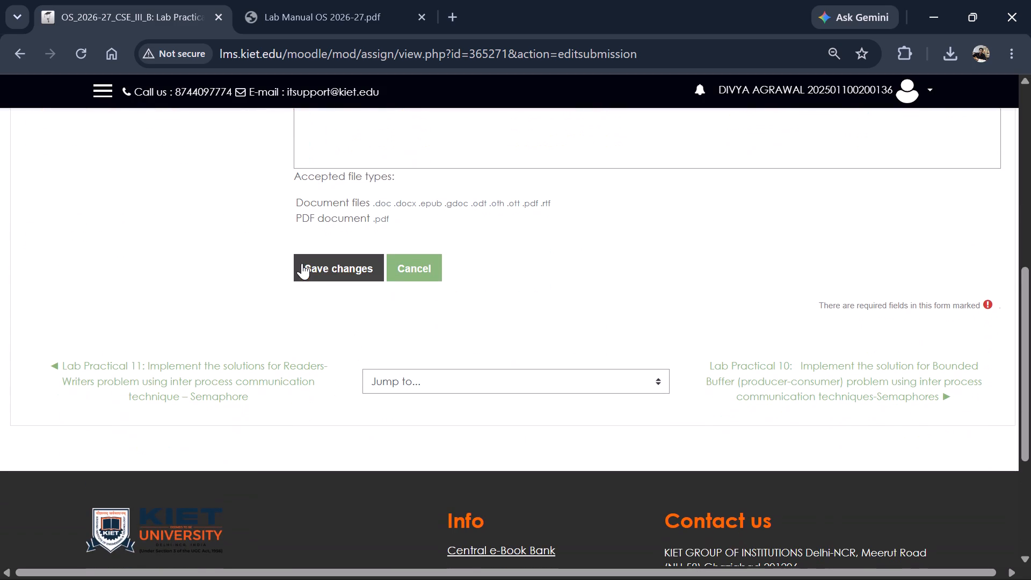
pyautogui.click(302, 263)
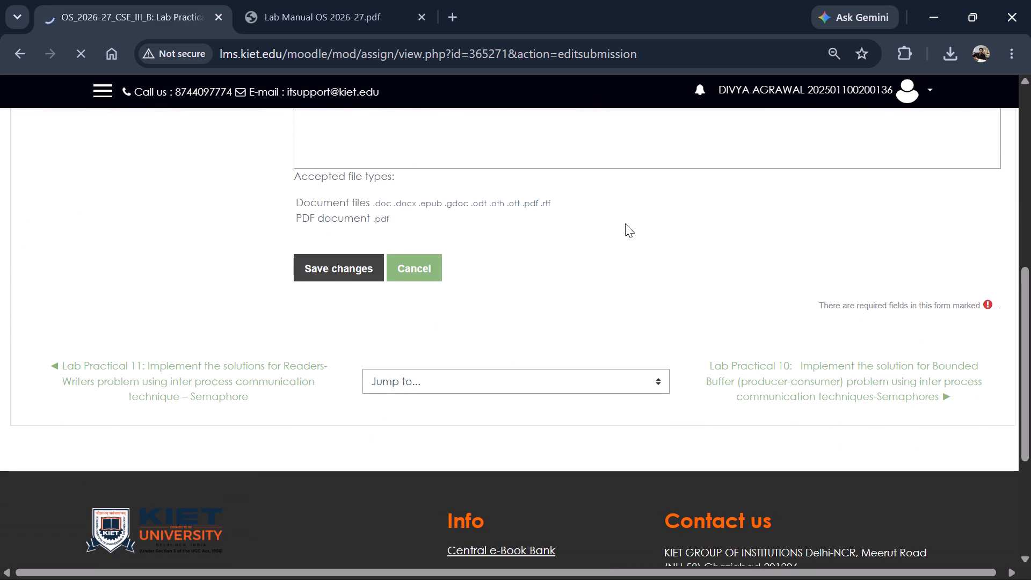
# Check the submission status of the Lab Practical 12/13/14 assignment and return to the Moodle dashboard.
pyautogui.scroll(3, 625, 223)
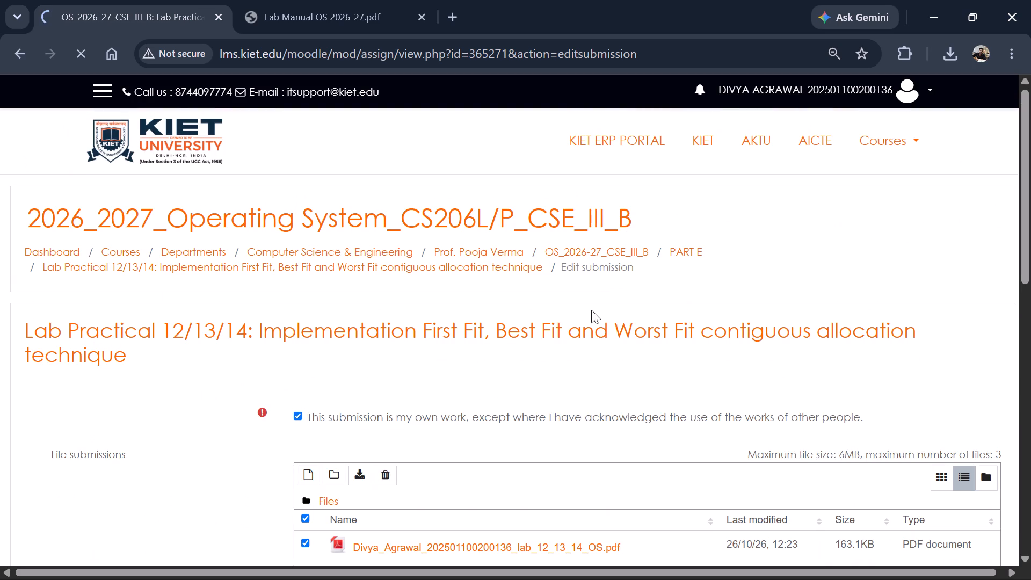
pyautogui.scroll(-2, 655, 346)
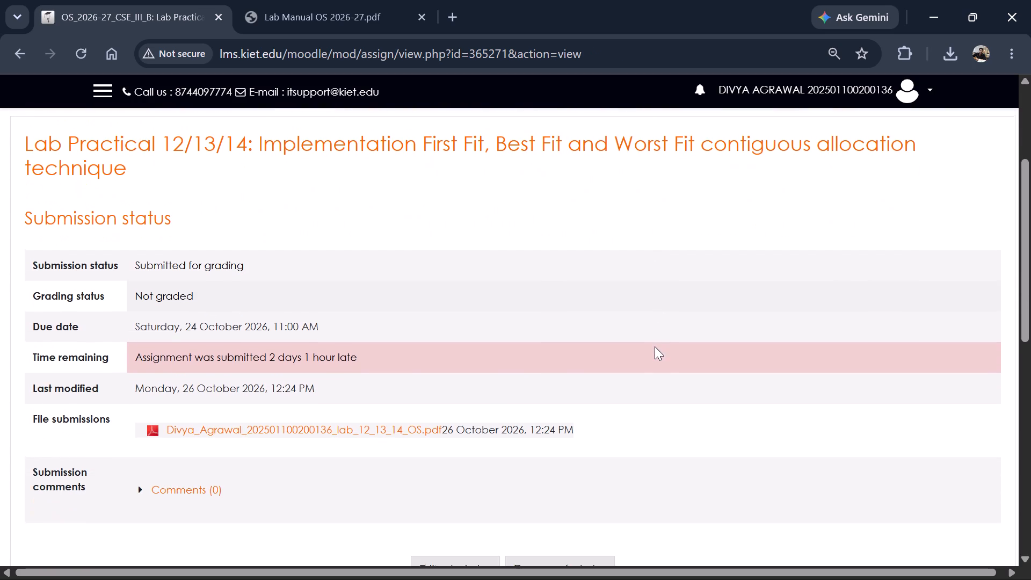
pyautogui.scroll(-1, 655, 346)
pyautogui.scroll(4, 655, 346)
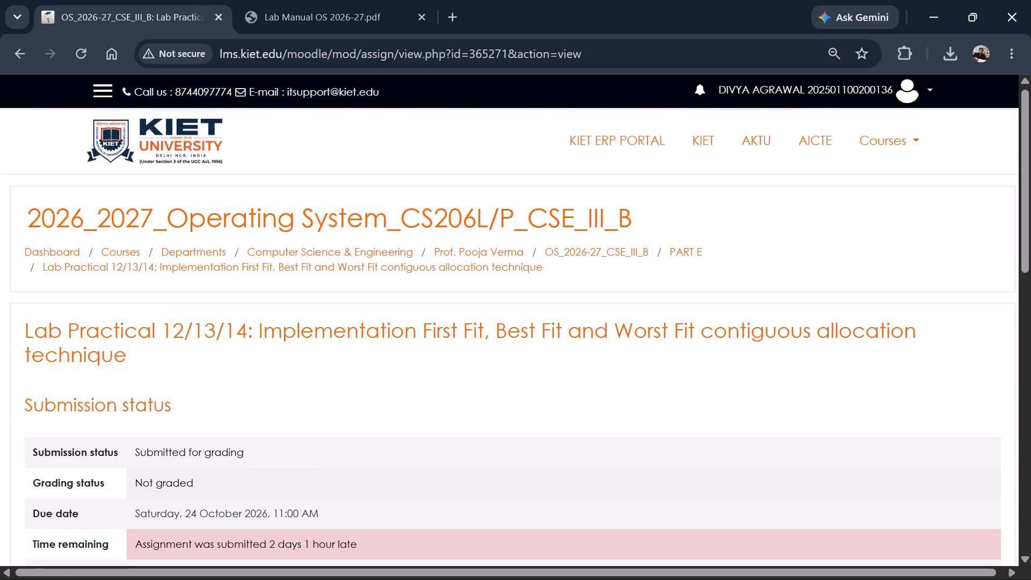
pyautogui.scroll(3, 89, 206)
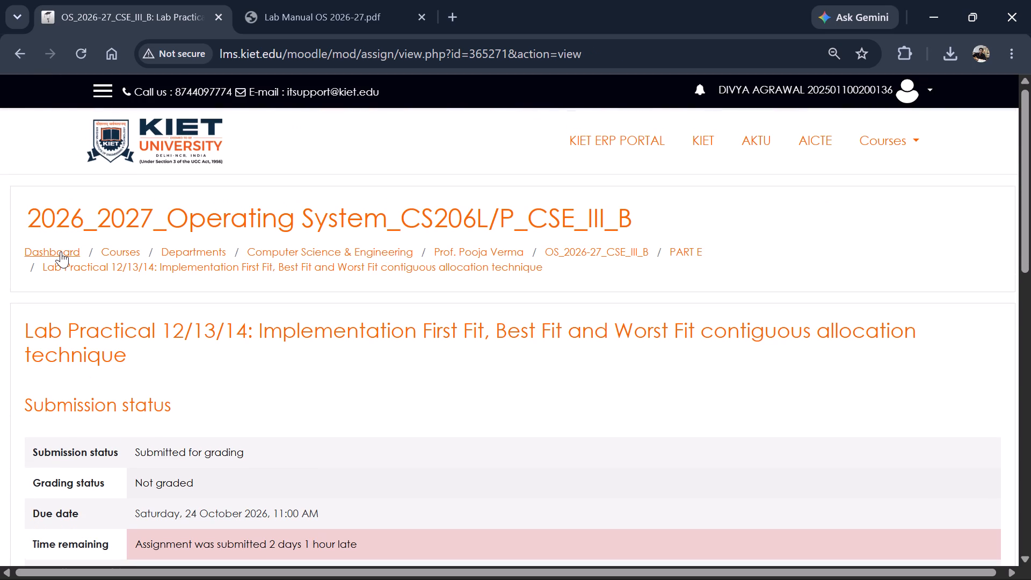
pyautogui.click(61, 251)
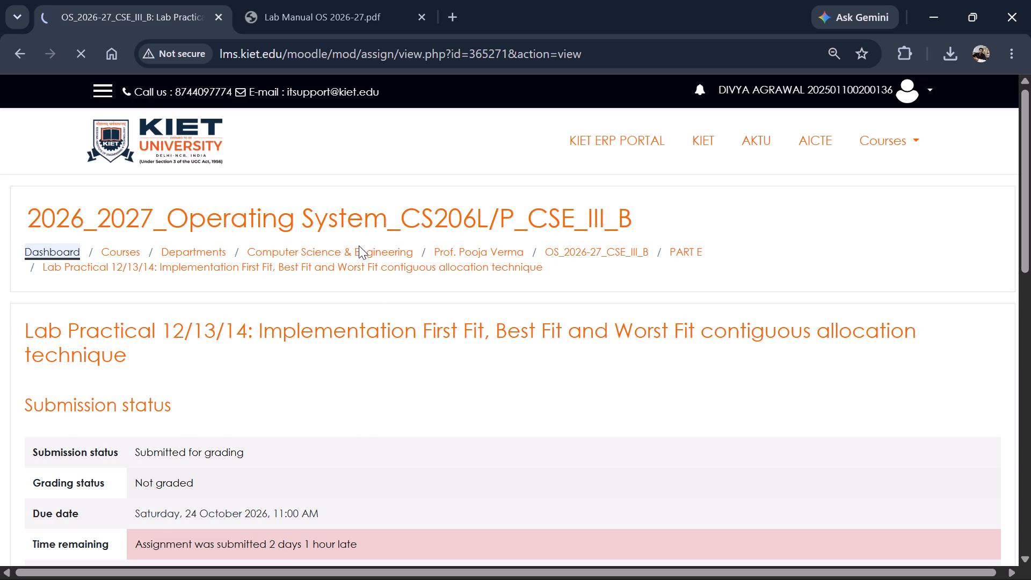
pyautogui.scroll(-4, 353, 323)
pyautogui.scroll(3, 353, 323)
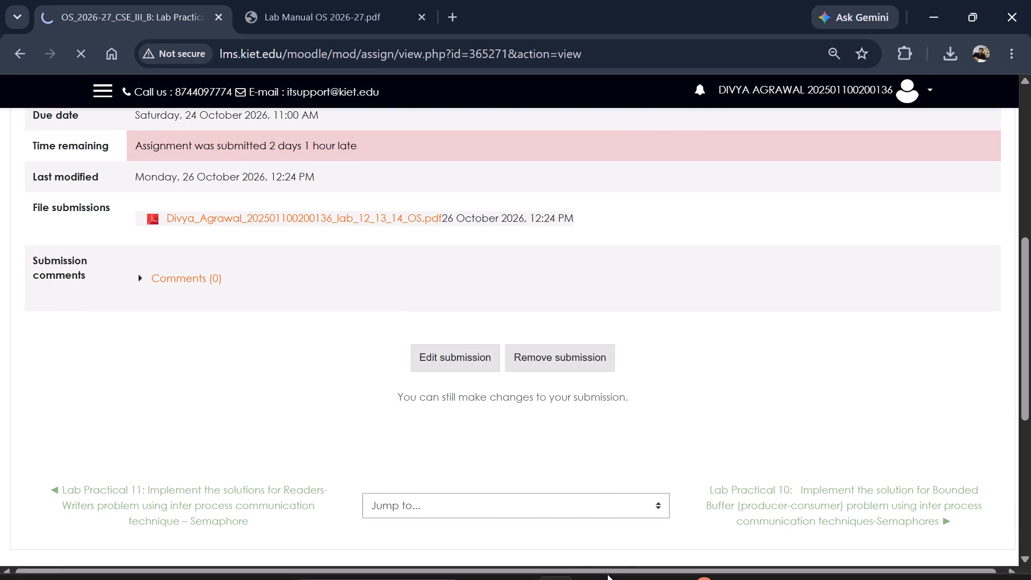
# Switch to Word and close the lab_12_13_14 document without saving its changes.
pyautogui.click(739, 564)
pyautogui.scroll(7, 592, 382)
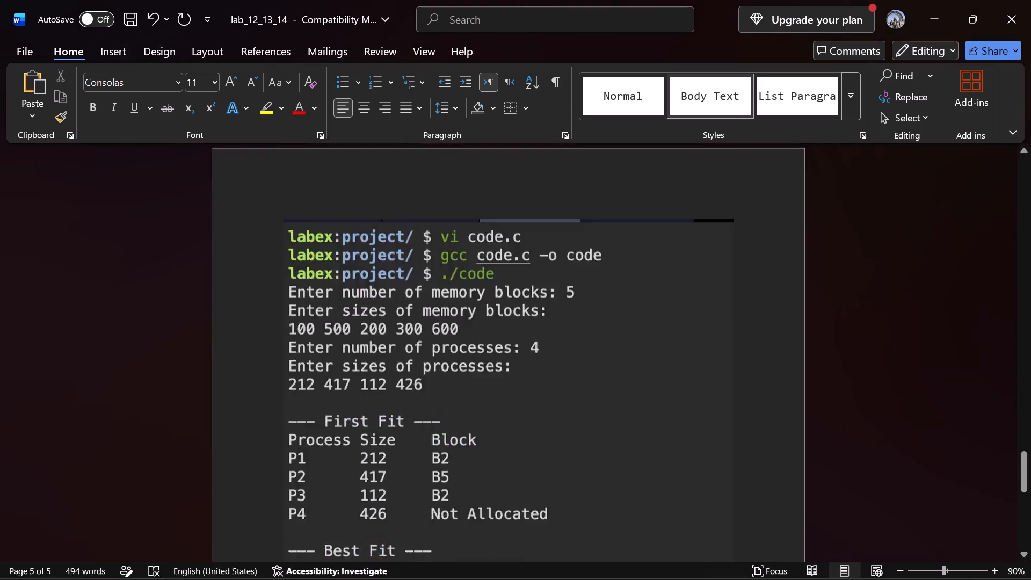
pyautogui.click(1029, 2)
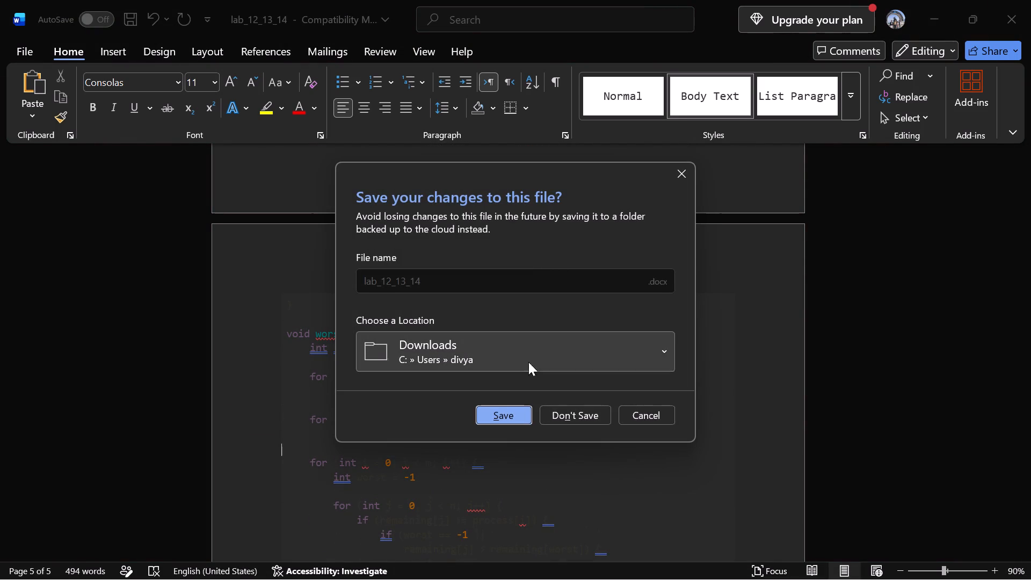
pyautogui.click(564, 417)
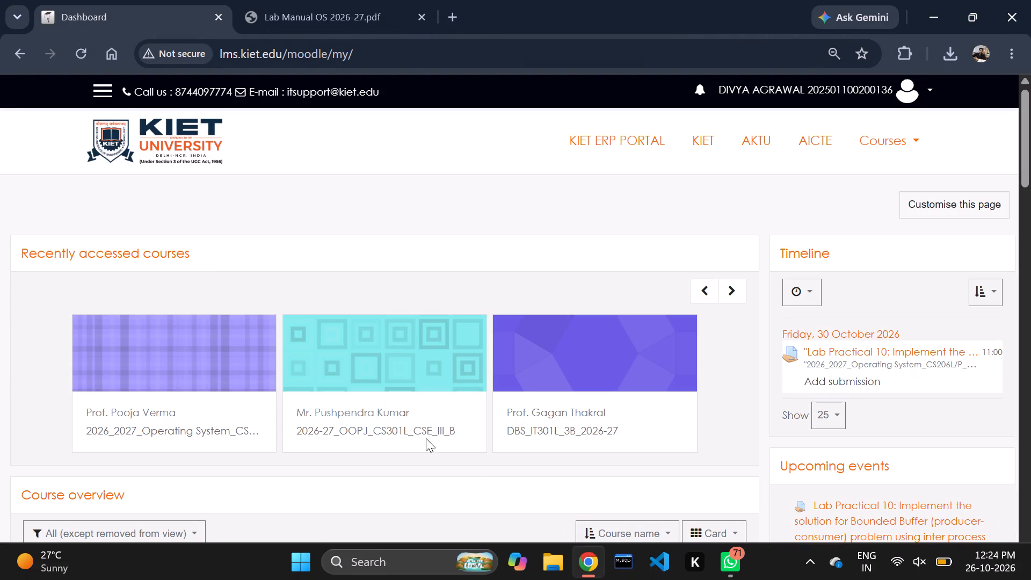
# Back in Chrome, open the 2026_2027 Operating System course and look through the PART E lab practicals for one not yet completed.
pyautogui.click(186, 434)
pyautogui.scroll(-9, 541, 401)
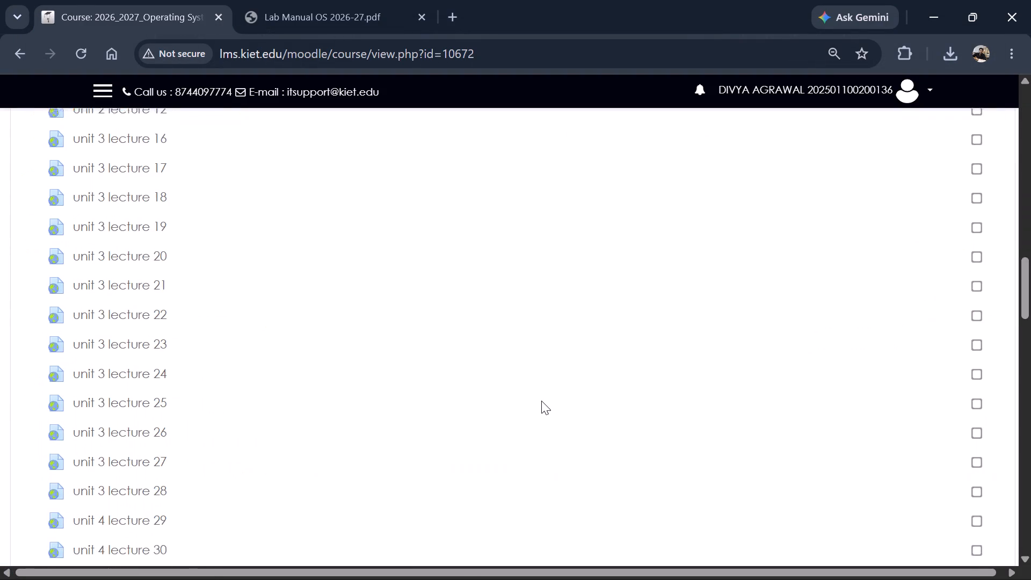
pyautogui.scroll(-7, 541, 401)
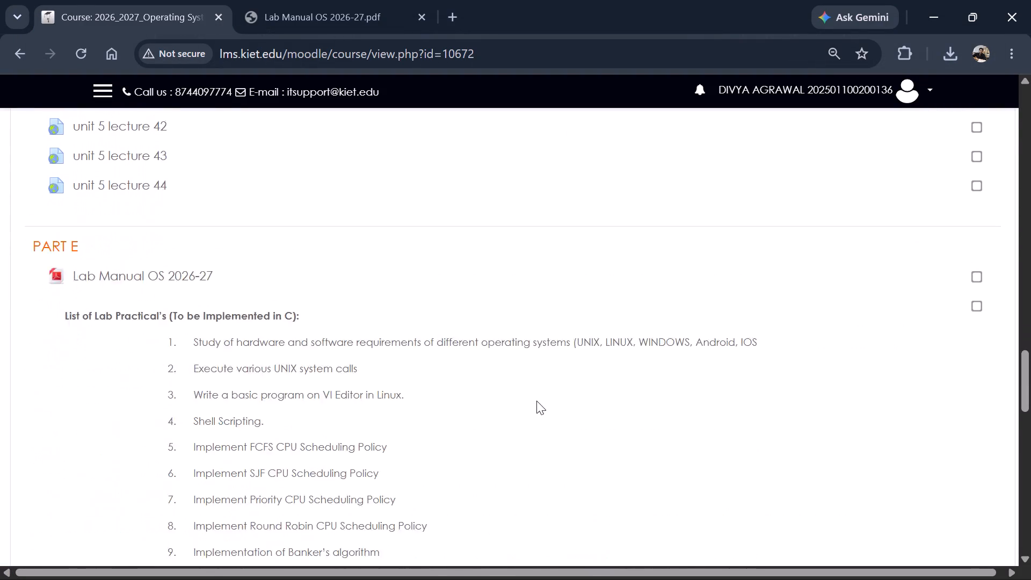
pyautogui.scroll(-2, 536, 401)
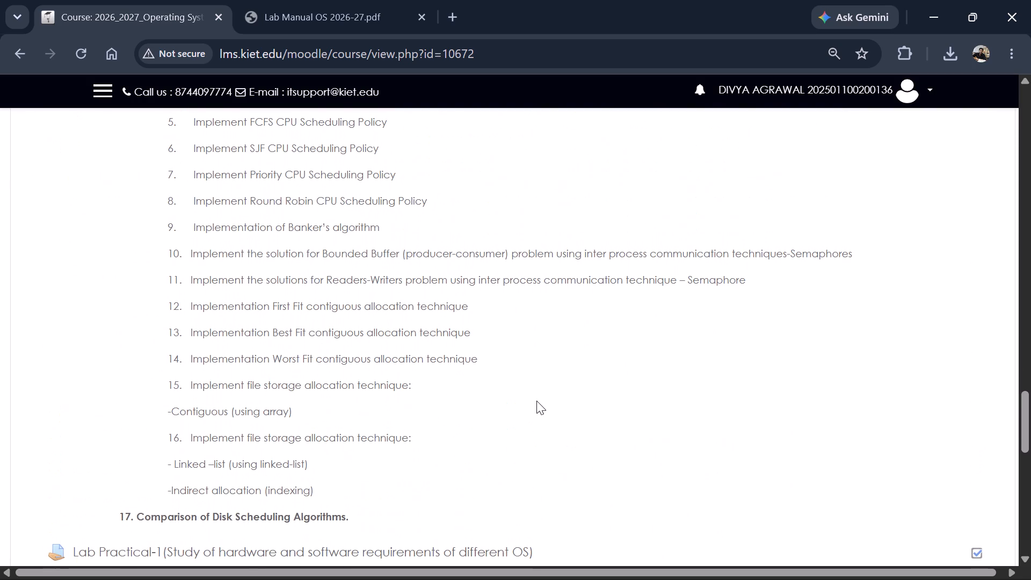
pyautogui.scroll(1, 536, 401)
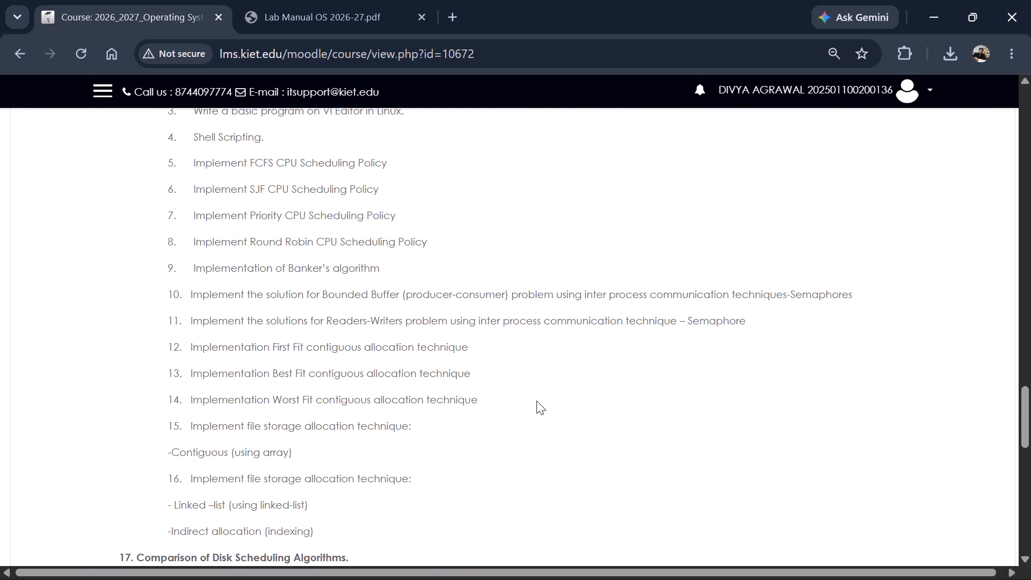
pyautogui.scroll(-2, 536, 401)
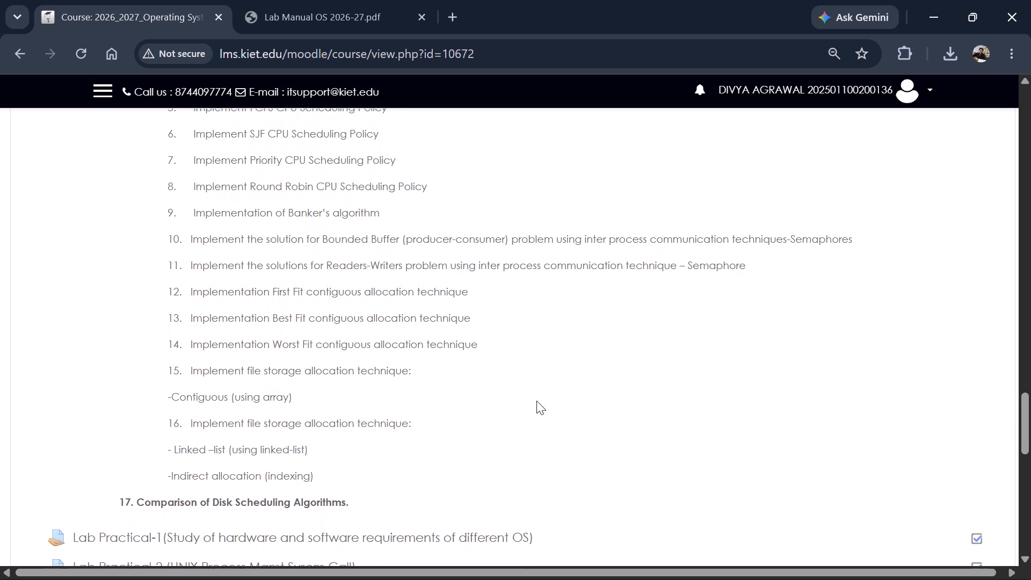
pyautogui.scroll(-4, 536, 401)
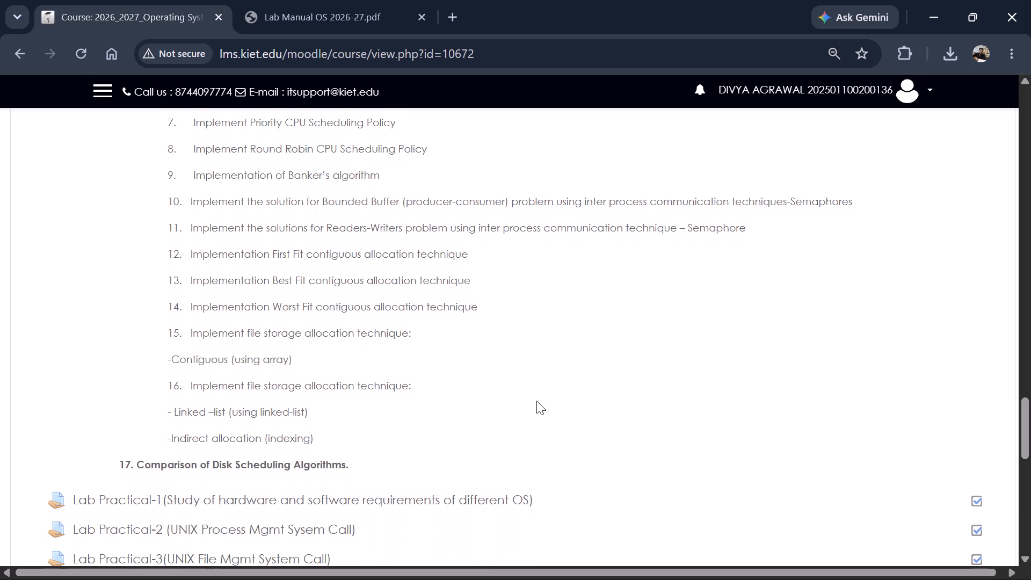
pyautogui.scroll(-2, 536, 401)
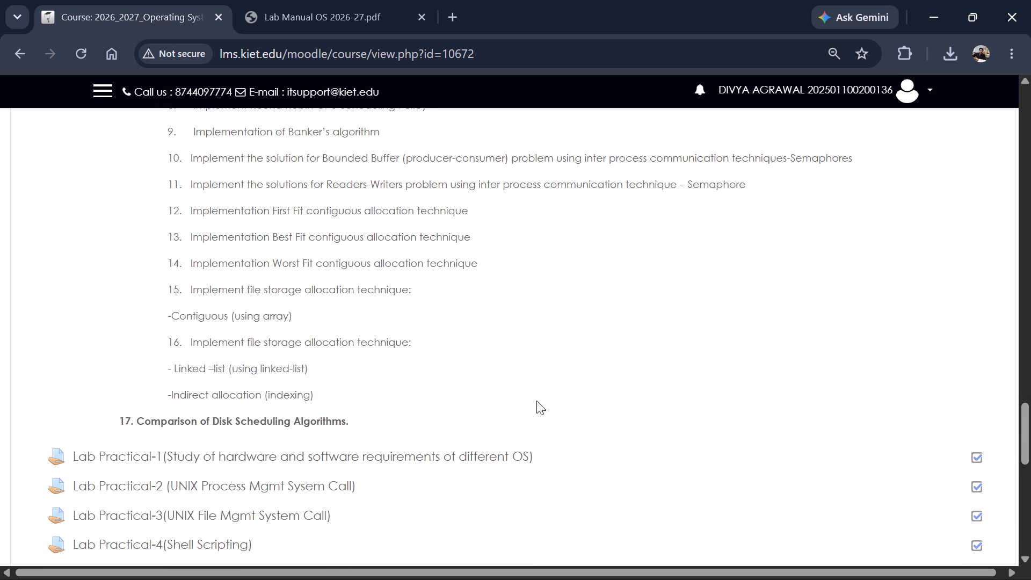
pyautogui.scroll(-2, 536, 401)
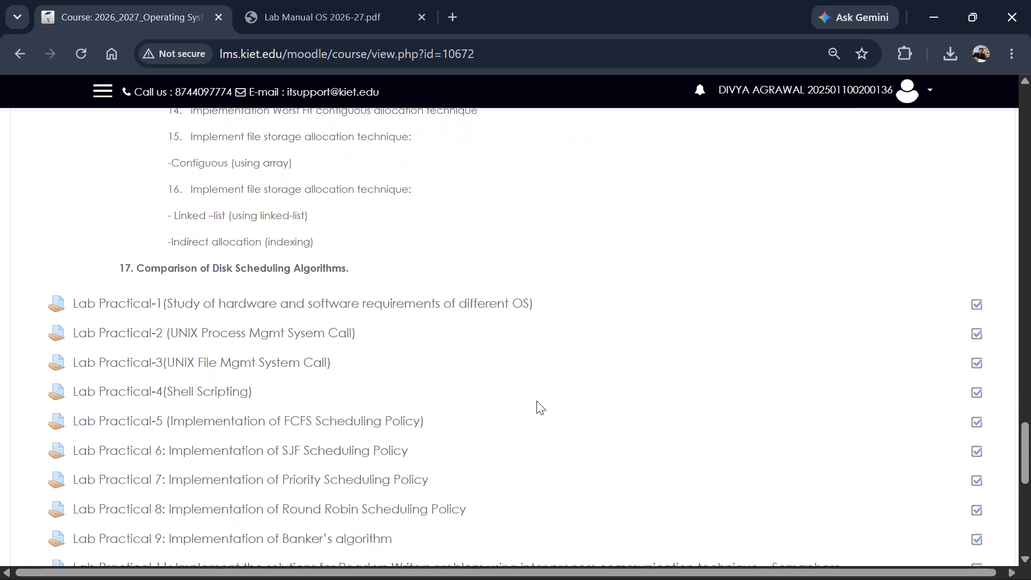
pyautogui.scroll(-1, 536, 401)
pyautogui.scroll(1, 536, 401)
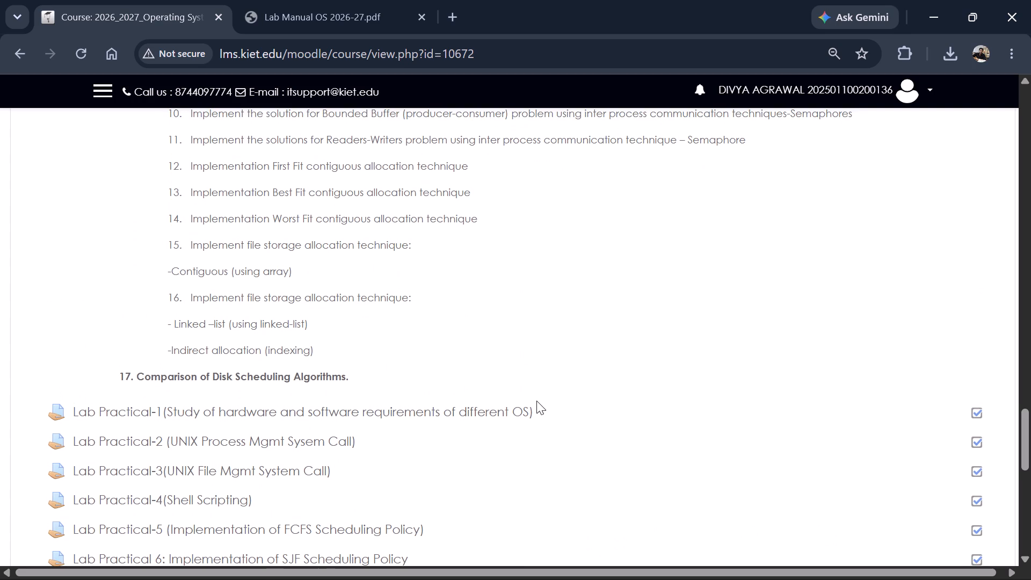
pyautogui.scroll(-7, 536, 401)
pyautogui.scroll(1, 536, 401)
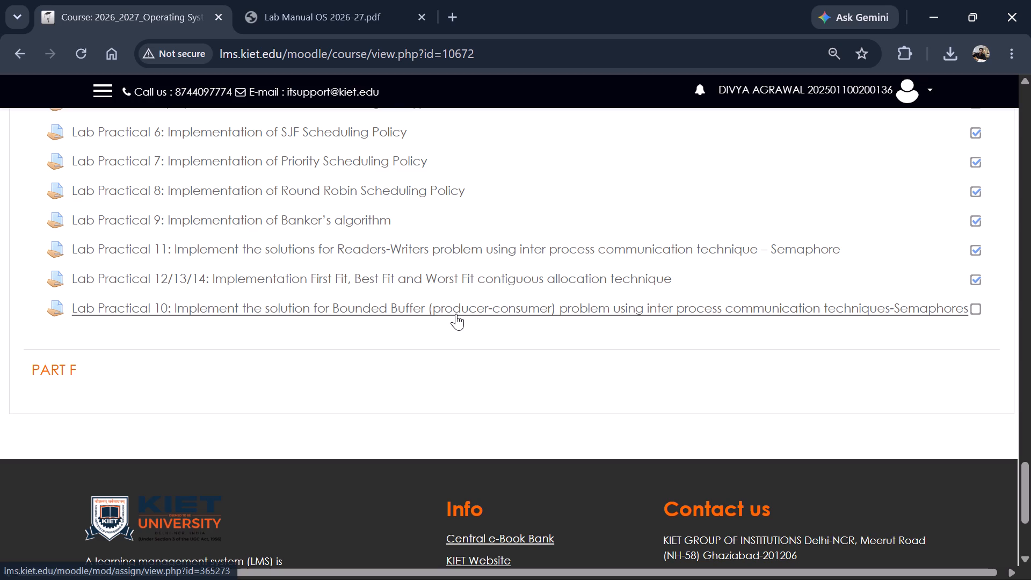
# Open the Lab Practical 10 Bounded Buffer (producer-consumer) assignment and review its submission details.
pyautogui.click(456, 314)
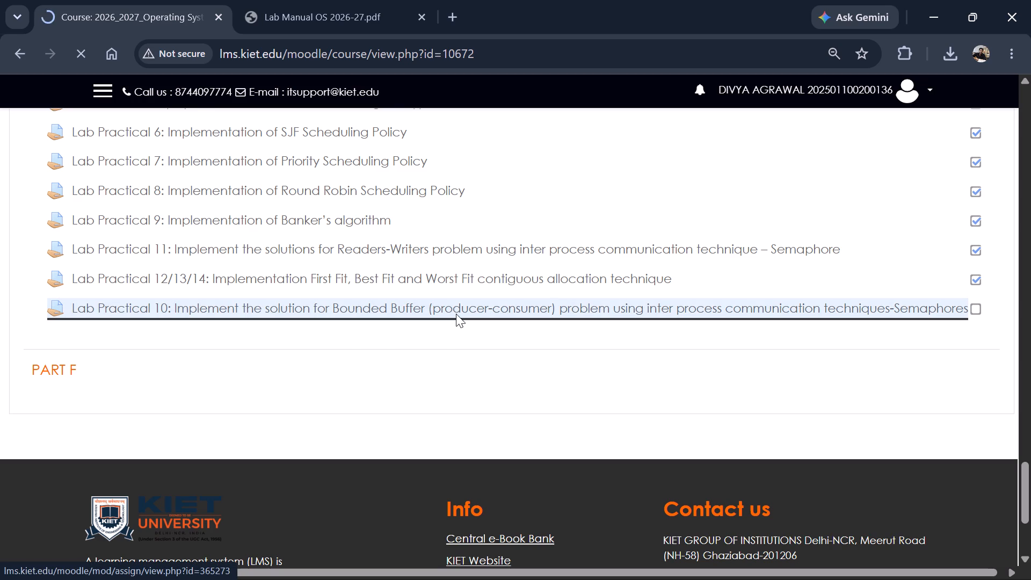
pyautogui.scroll(-5, 573, 317)
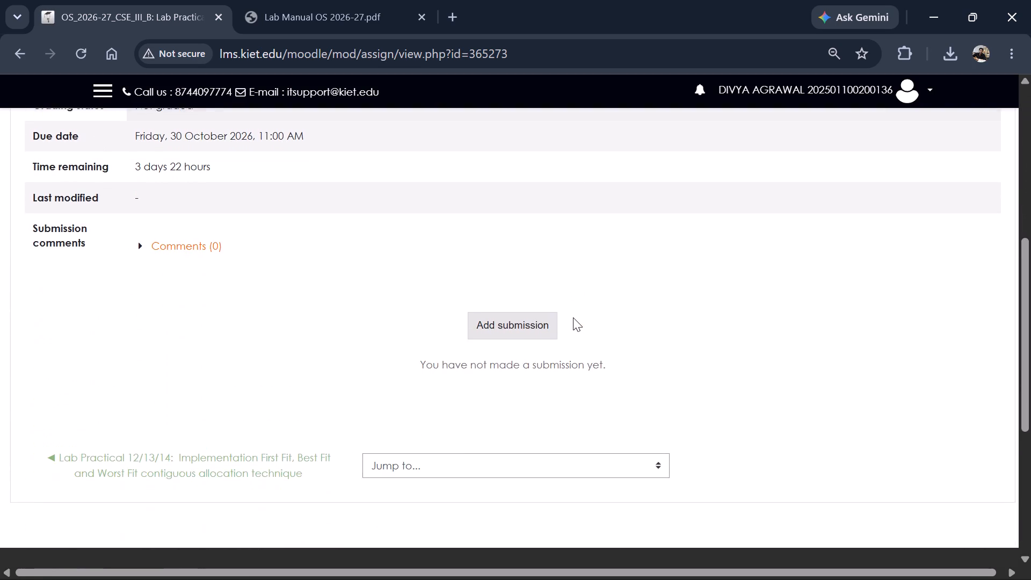
pyautogui.scroll(-1, 573, 317)
pyautogui.scroll(1, 461, 322)
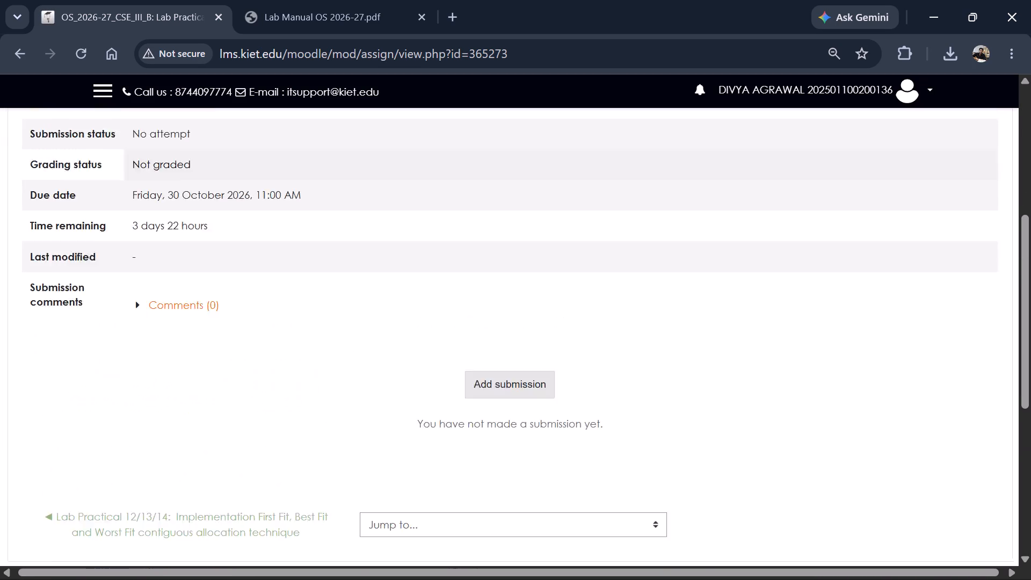
pyautogui.scroll(3, 461, 322)
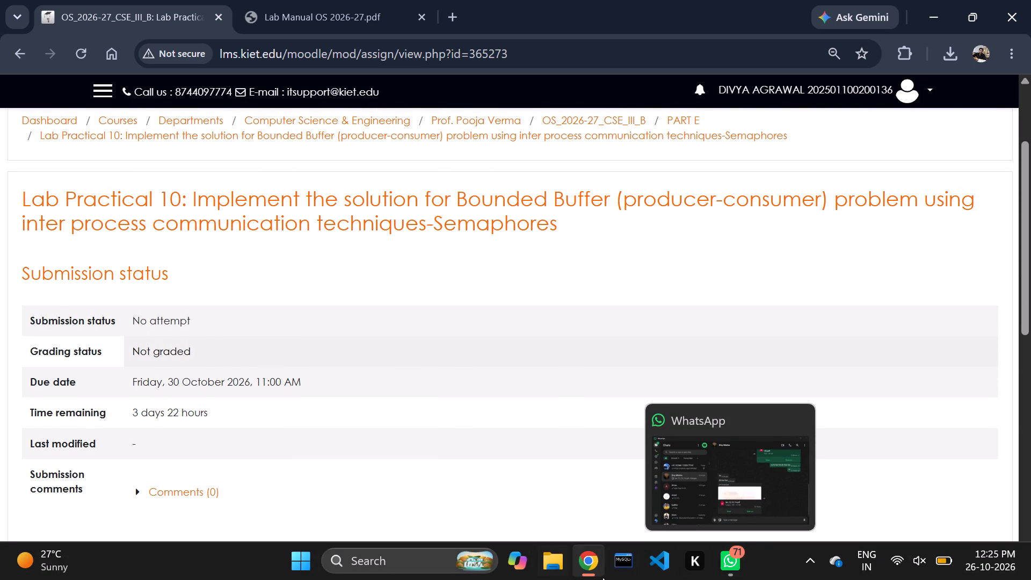
# Find the Lab Practical 10 Bounded Buffer section in the Lab Manual OS 2026-27 PDF.
pyautogui.click(311, 0)
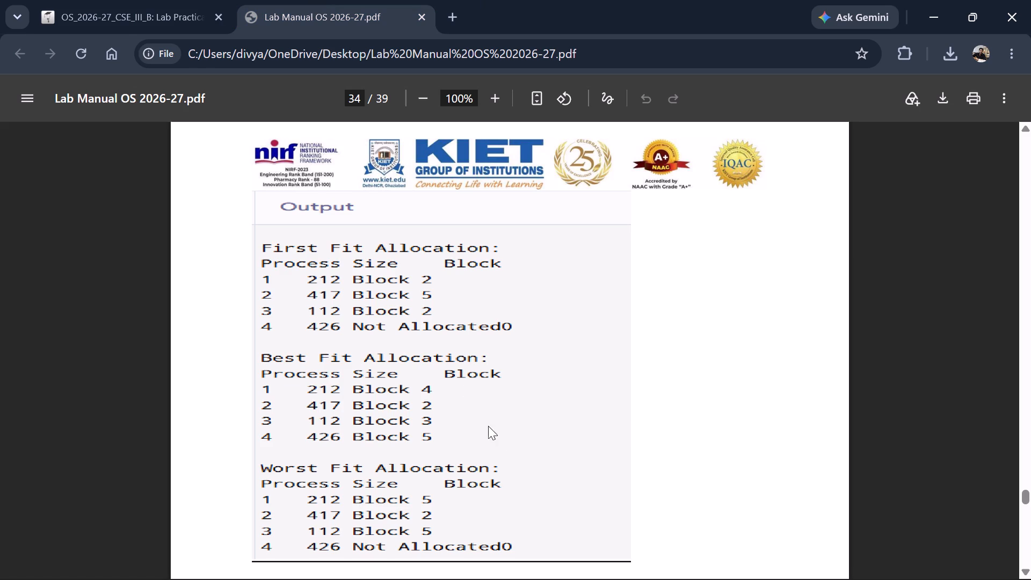
pyautogui.scroll(6, 496, 440)
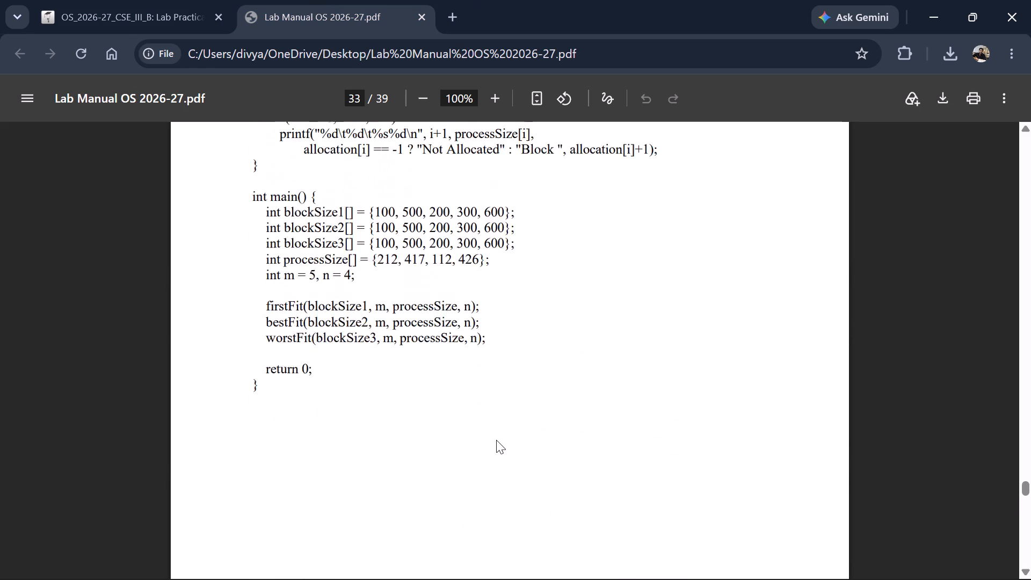
pyautogui.scroll(7, 496, 440)
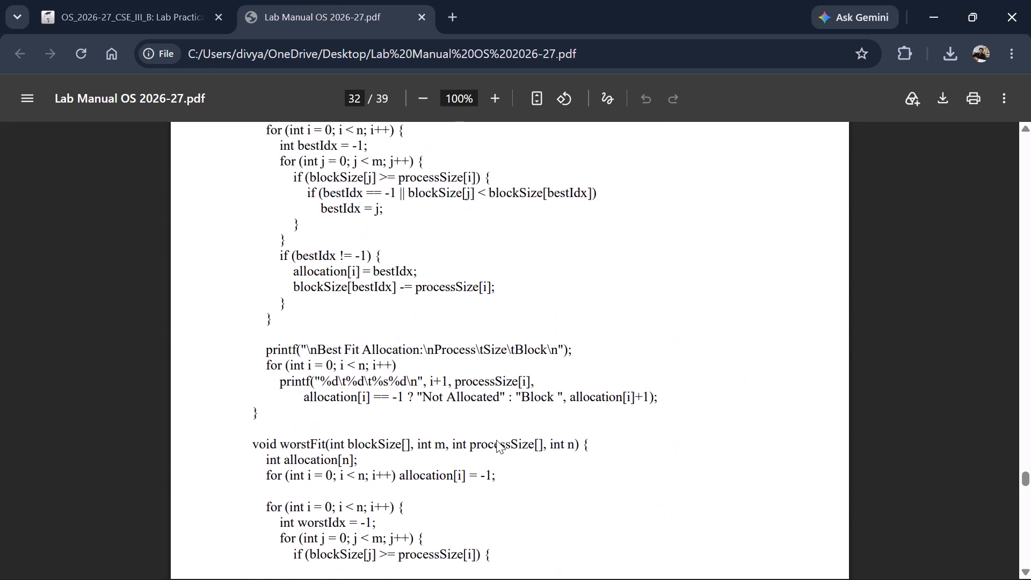
pyautogui.scroll(6, 496, 440)
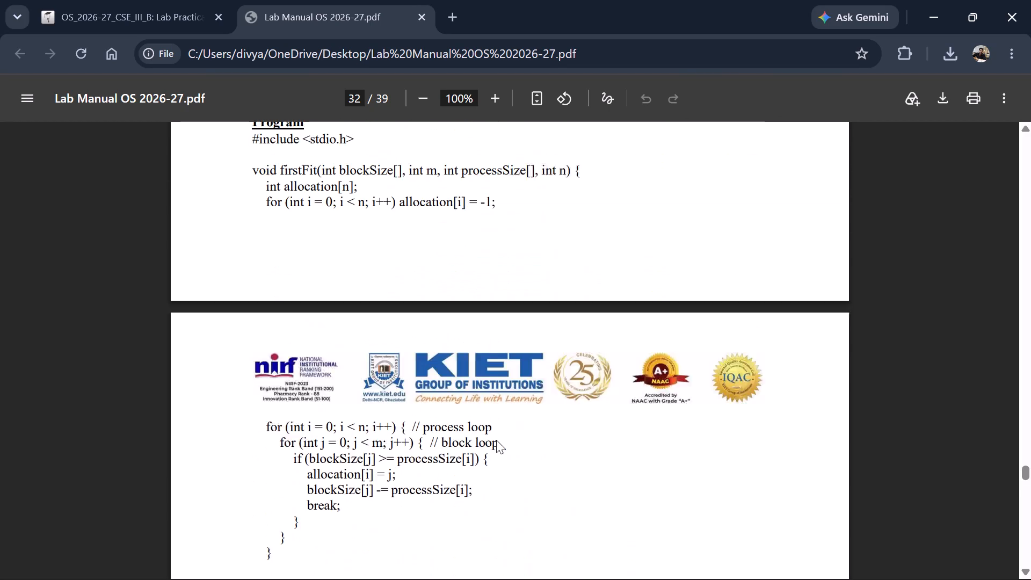
pyautogui.scroll(2, 496, 440)
pyautogui.scroll(3, 423, 379)
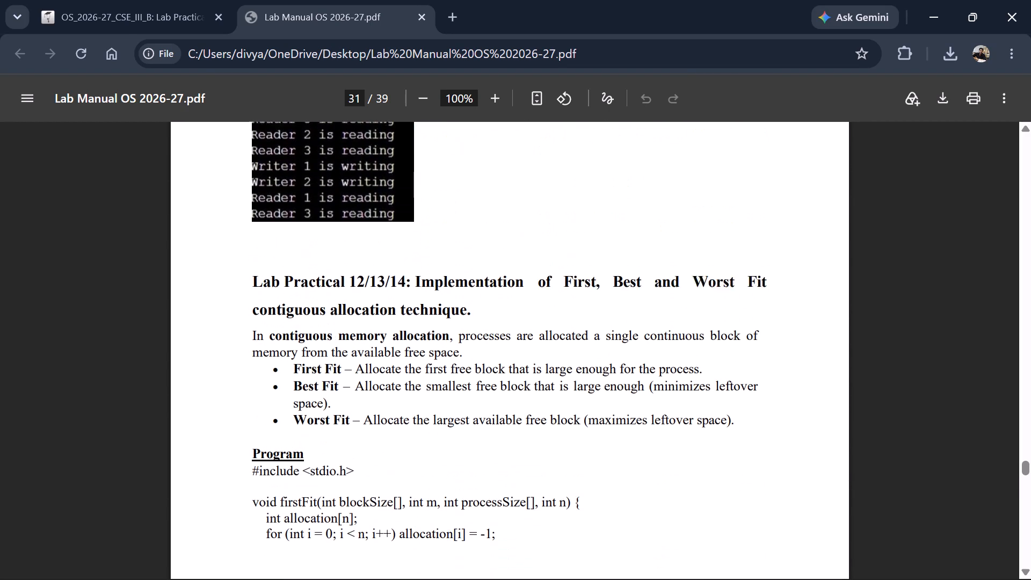
pyautogui.scroll(12, 423, 379)
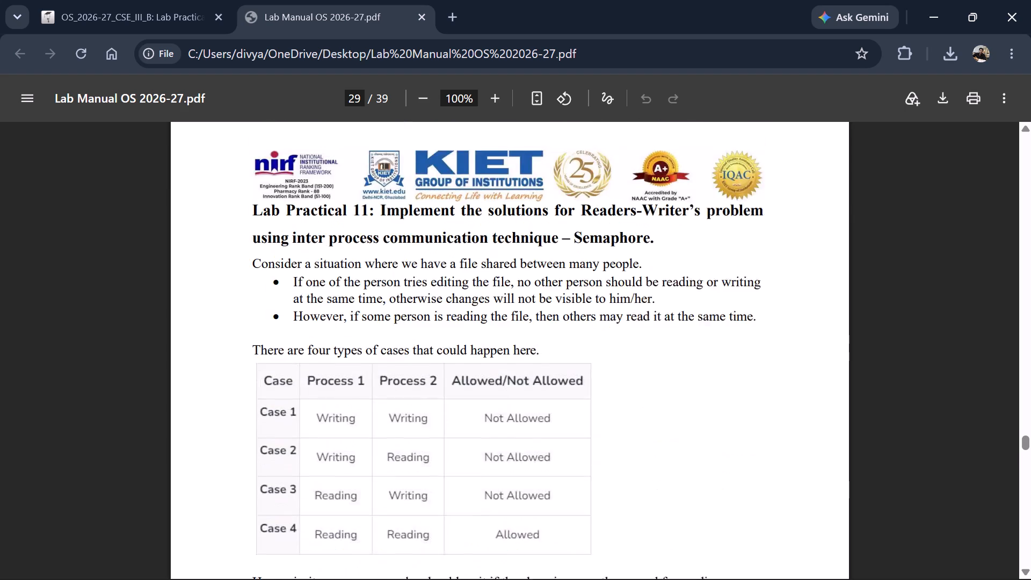
pyautogui.scroll(6, 423, 379)
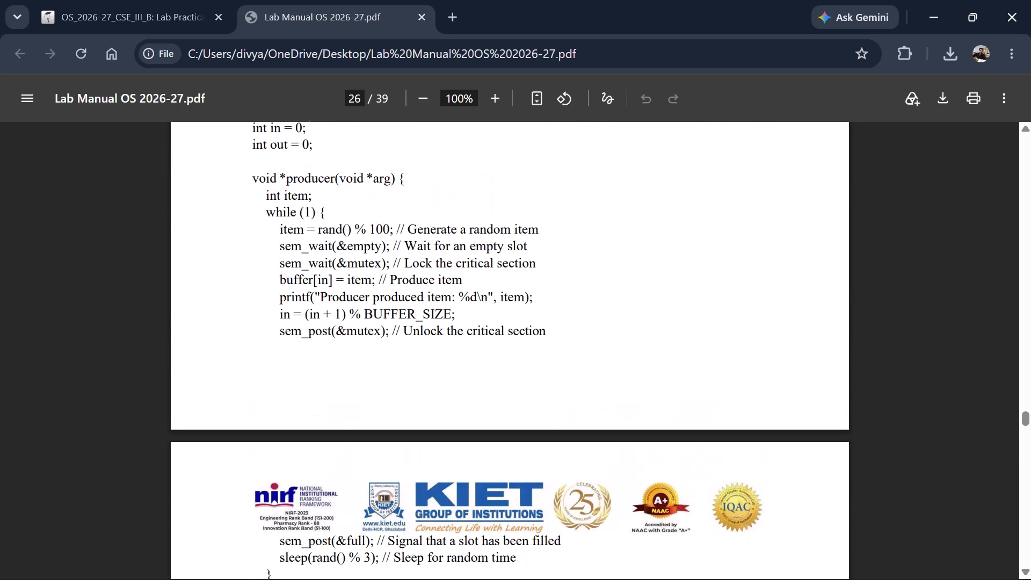
pyautogui.scroll(7, 423, 379)
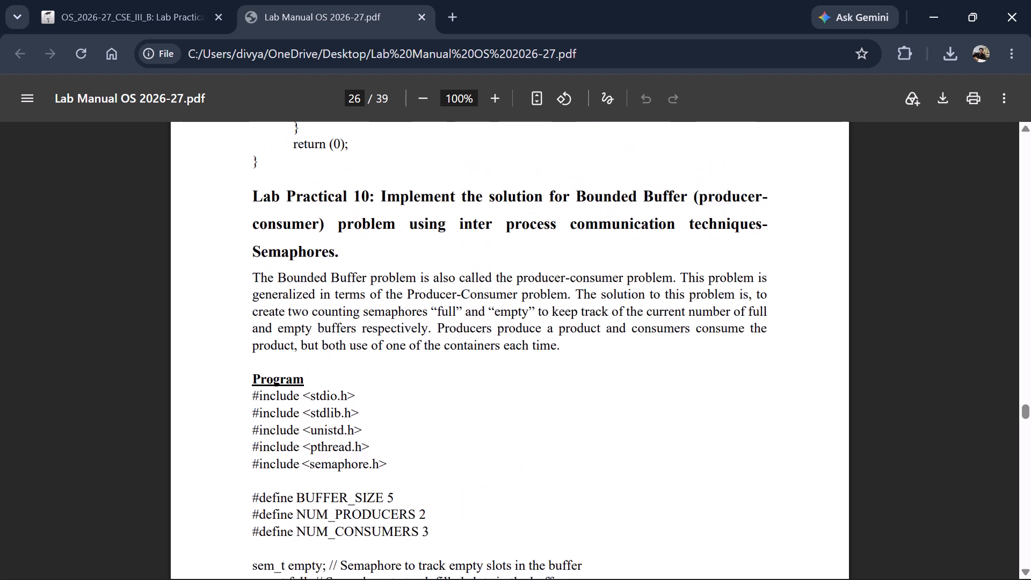
pyautogui.scroll(1, 423, 379)
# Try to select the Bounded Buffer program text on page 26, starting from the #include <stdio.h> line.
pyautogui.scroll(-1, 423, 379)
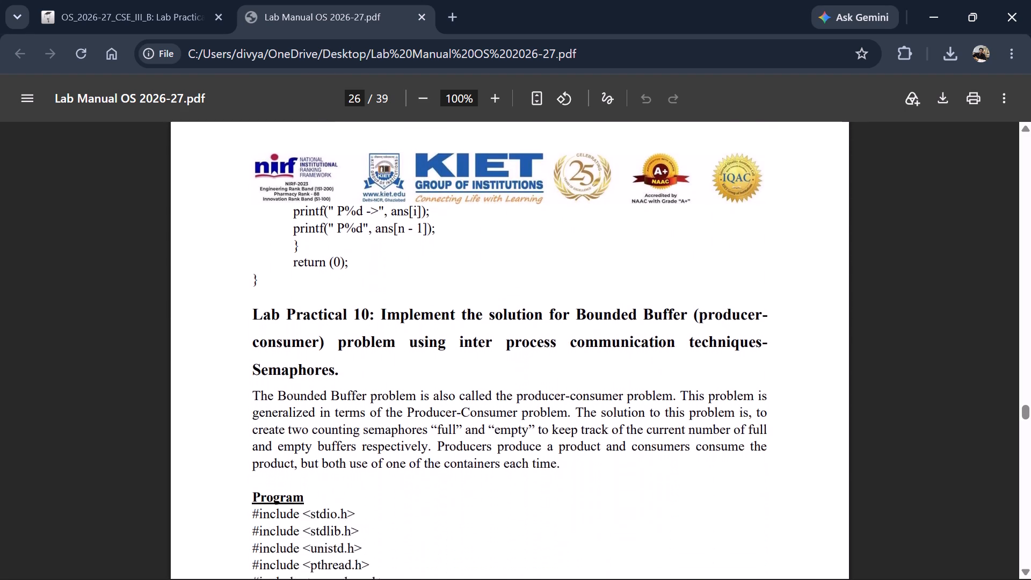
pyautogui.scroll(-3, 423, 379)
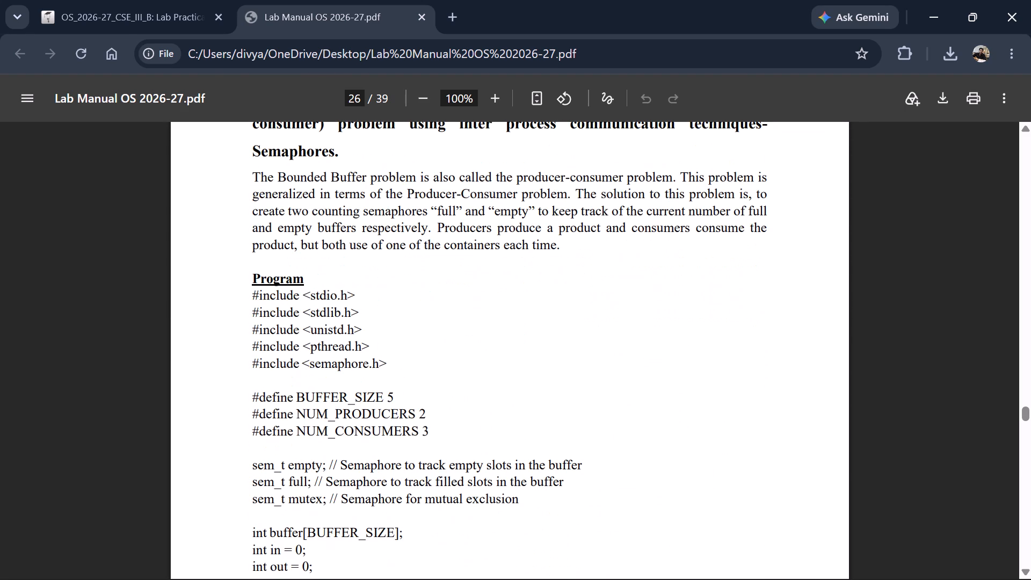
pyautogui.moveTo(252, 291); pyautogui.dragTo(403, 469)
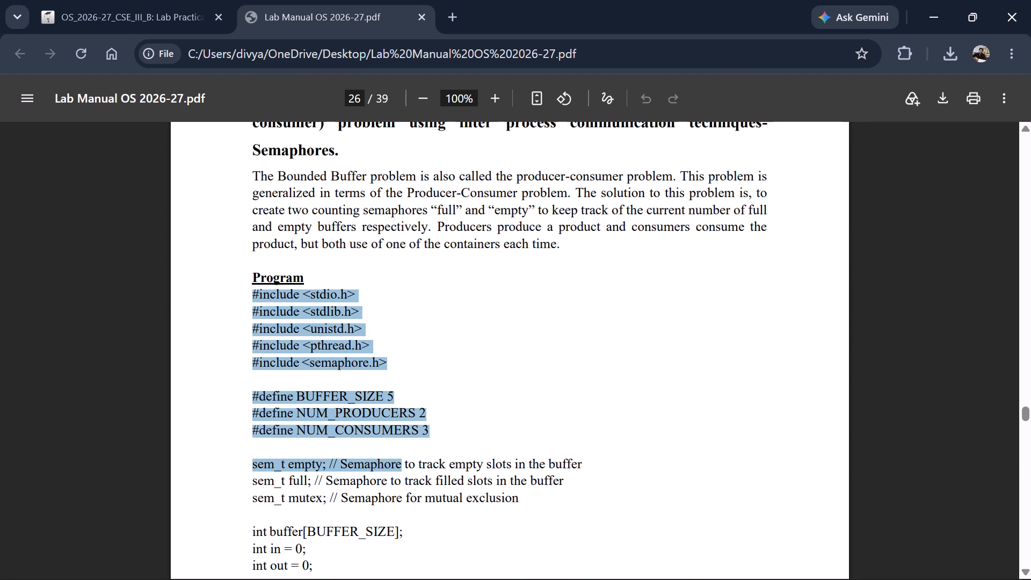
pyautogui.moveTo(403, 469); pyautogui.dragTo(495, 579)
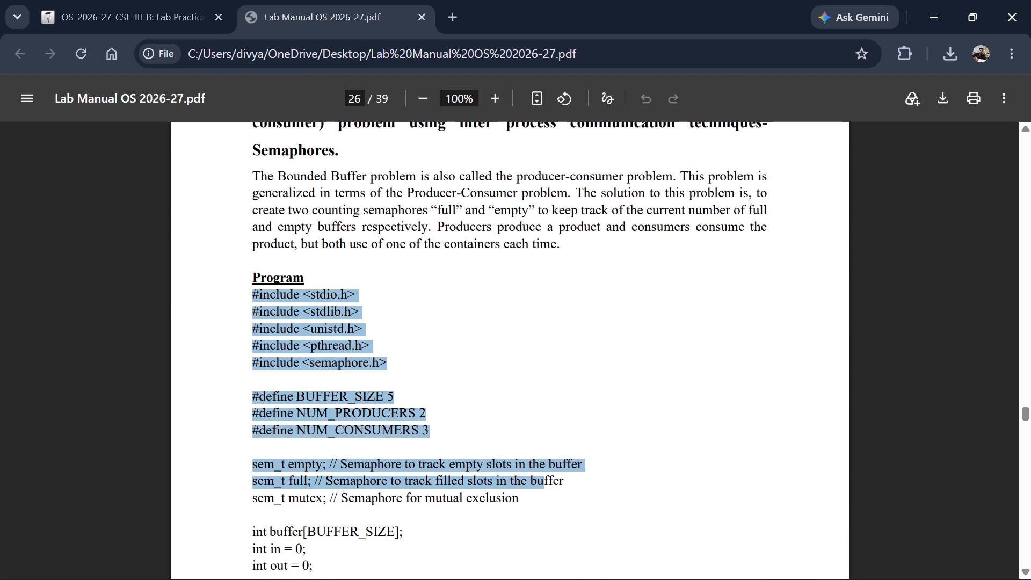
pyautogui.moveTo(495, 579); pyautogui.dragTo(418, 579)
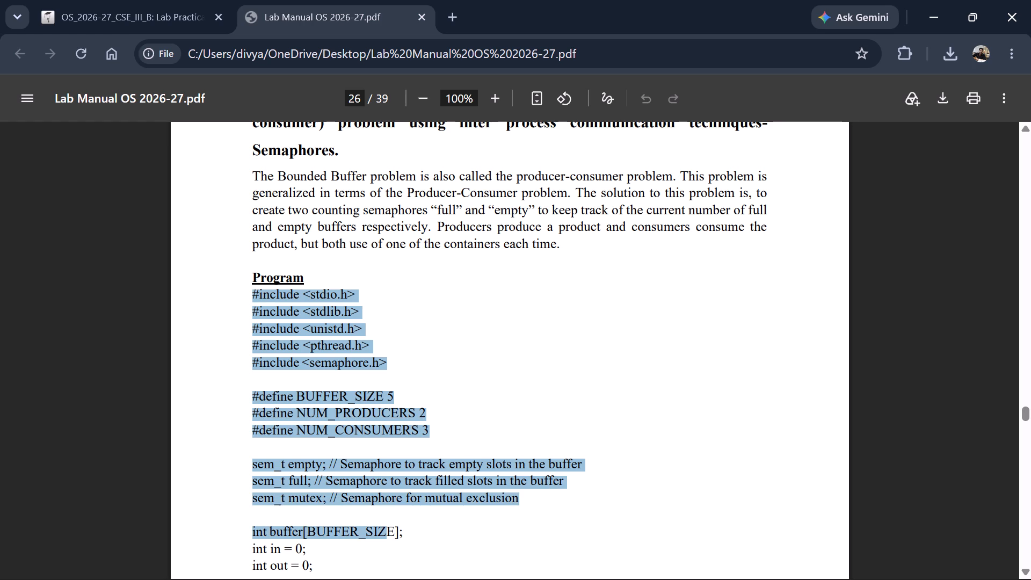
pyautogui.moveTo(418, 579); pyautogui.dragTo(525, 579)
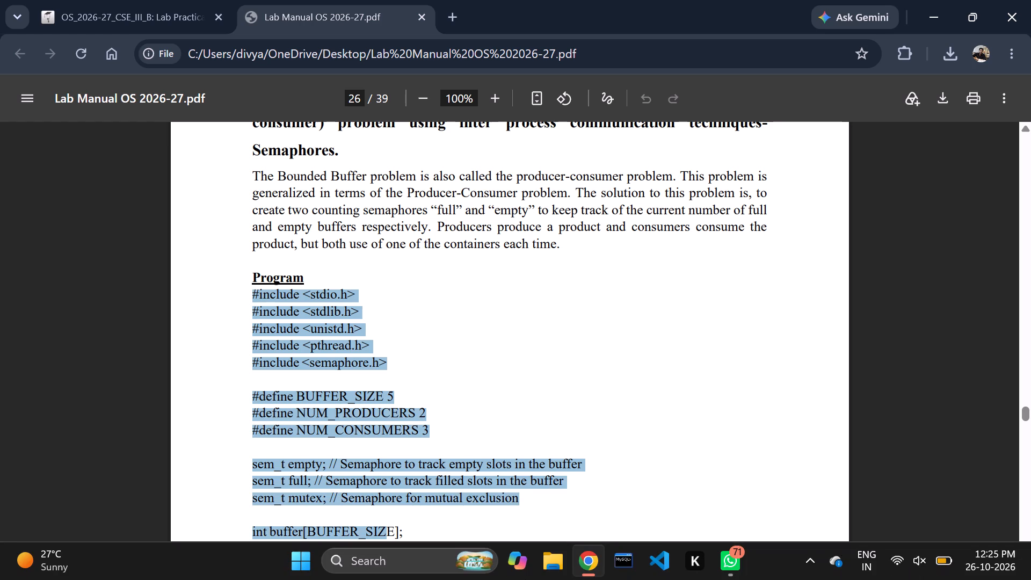
# Read through the rest of the Lab Practical 10 program and its output on the following pages of the manual.
pyautogui.scroll(-4, 655, 406)
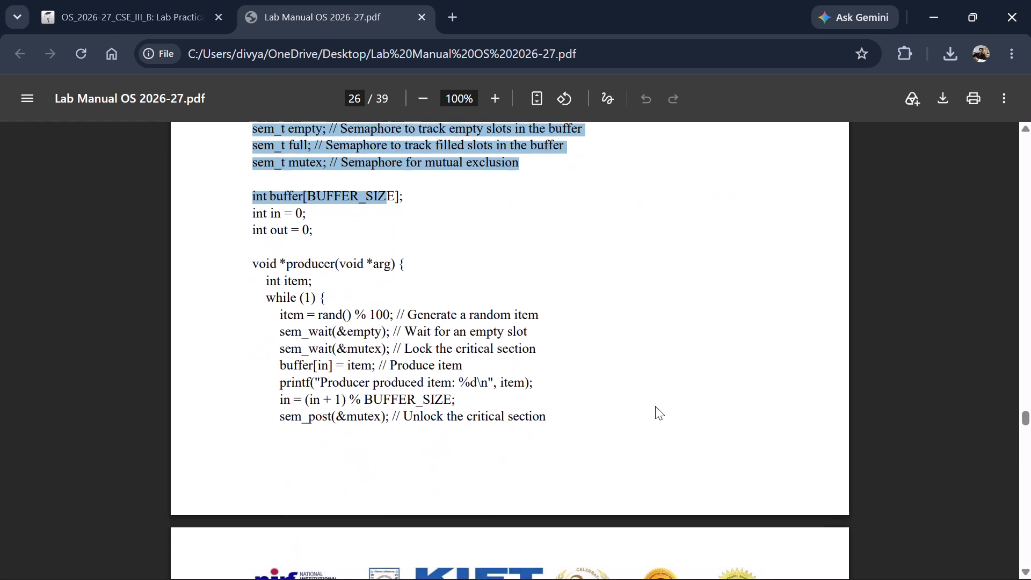
pyautogui.scroll(-4, 655, 406)
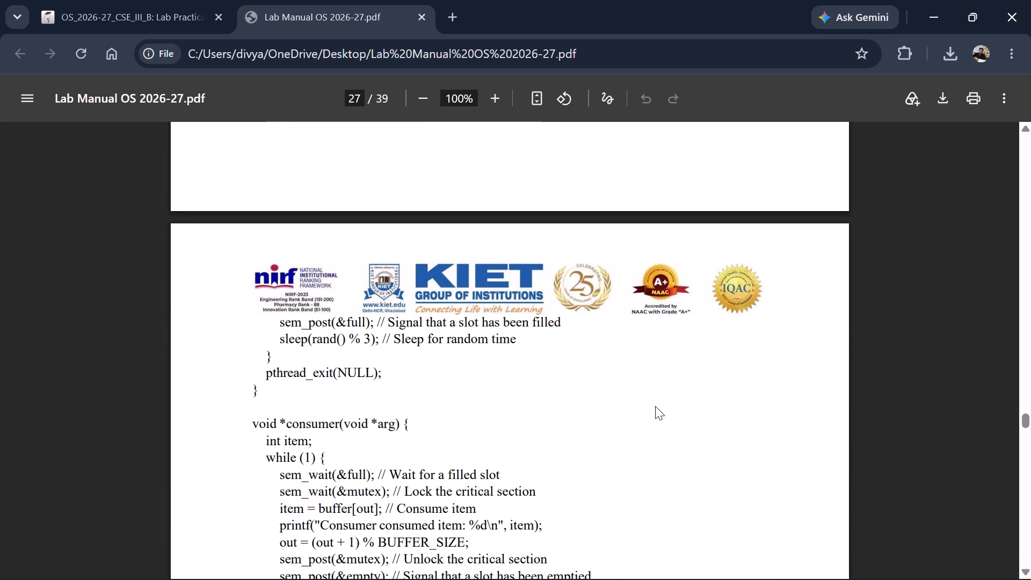
pyautogui.scroll(-2, 655, 406)
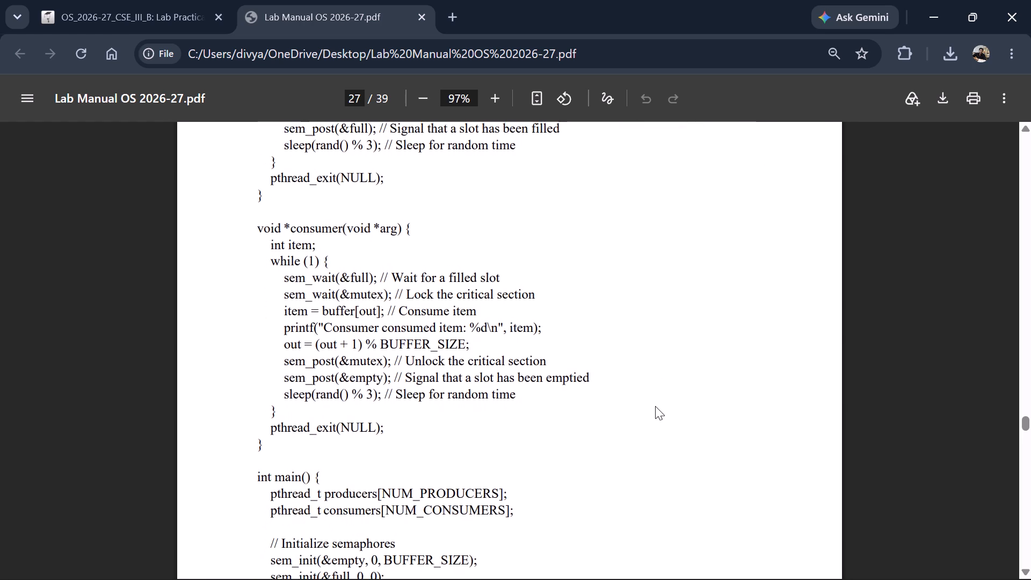
pyautogui.scroll(-2, 655, 406)
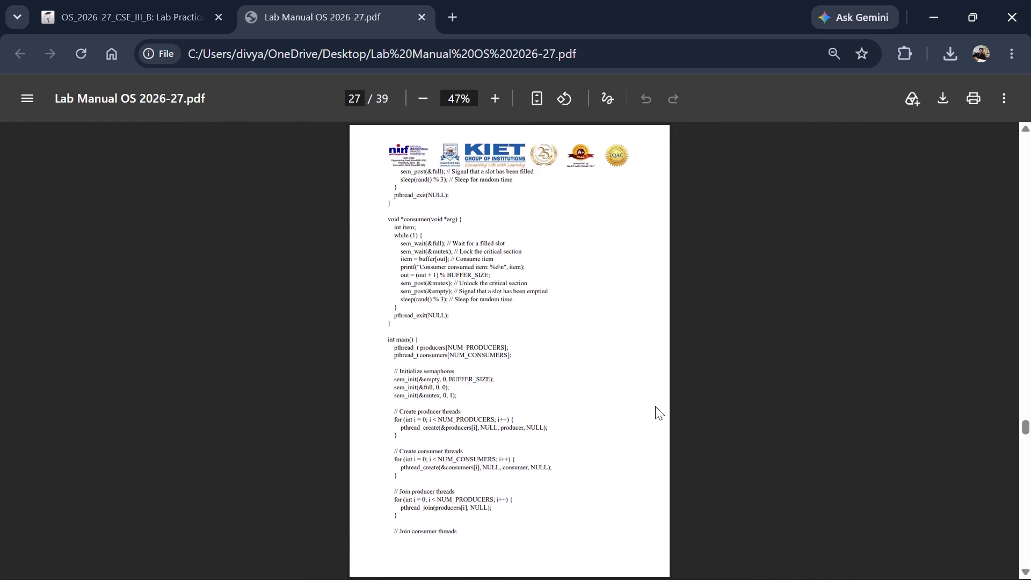
pyautogui.scroll(-2, 655, 406)
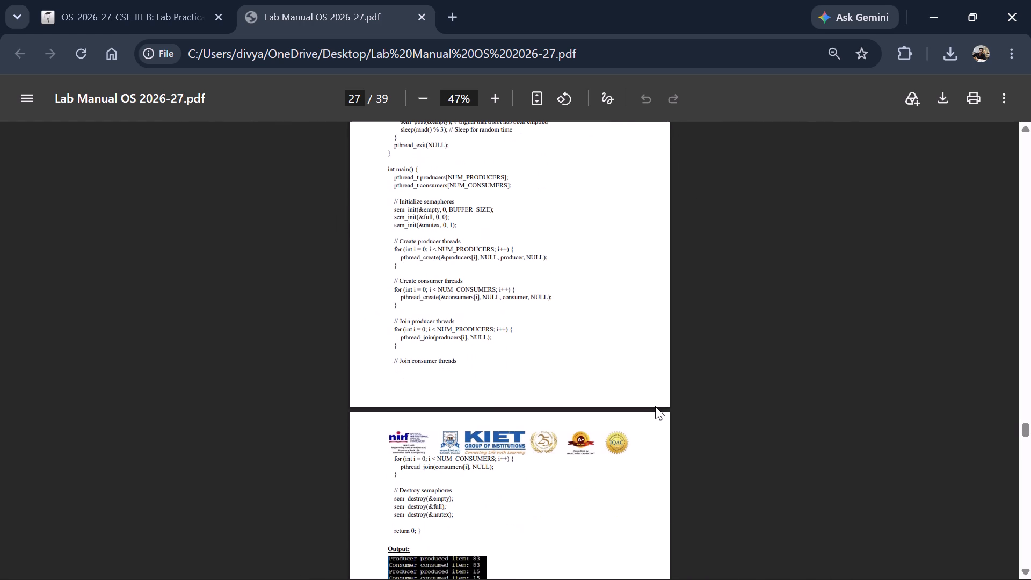
pyautogui.scroll(-3, 583, 503)
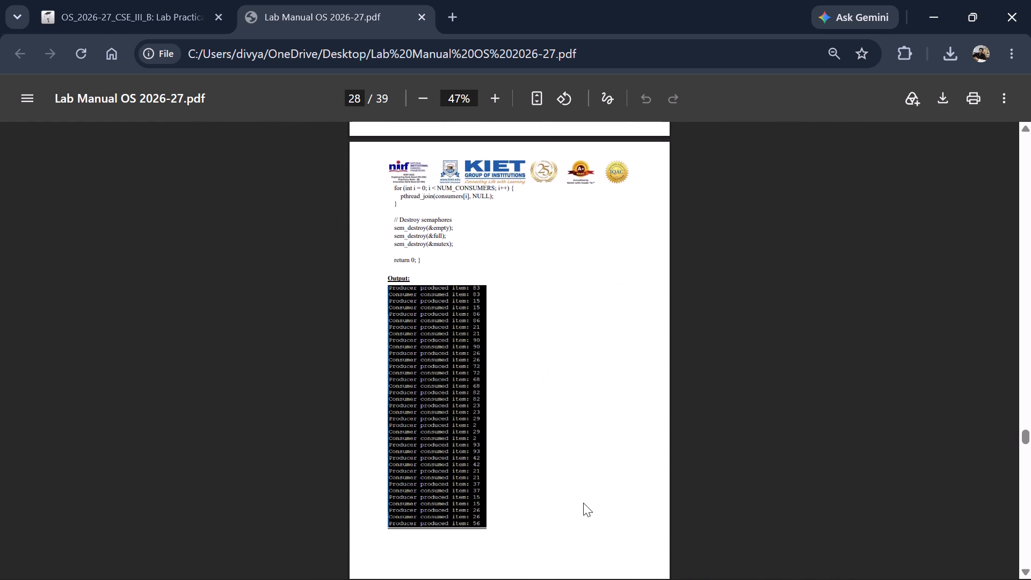
pyautogui.scroll(-1, 583, 503)
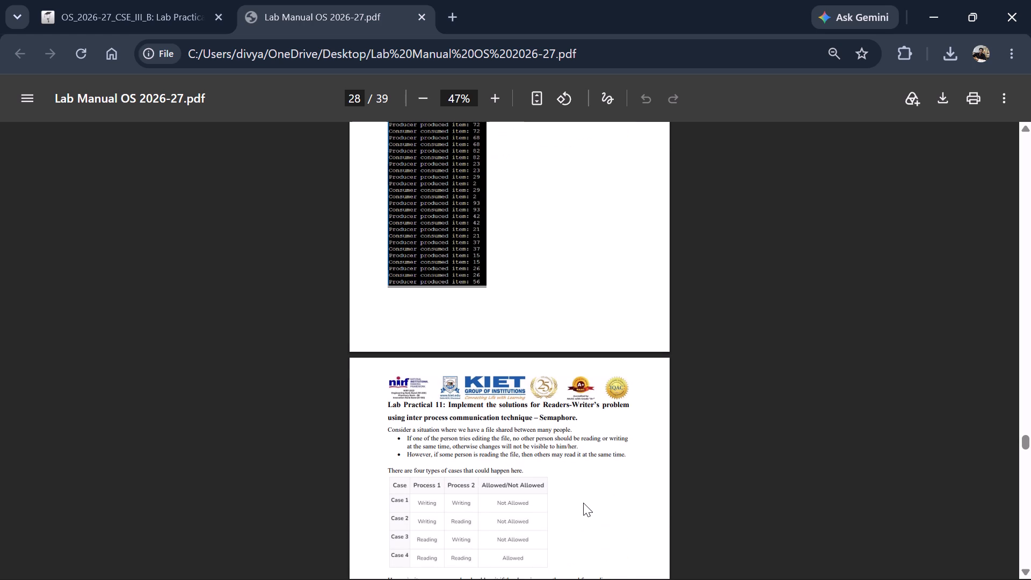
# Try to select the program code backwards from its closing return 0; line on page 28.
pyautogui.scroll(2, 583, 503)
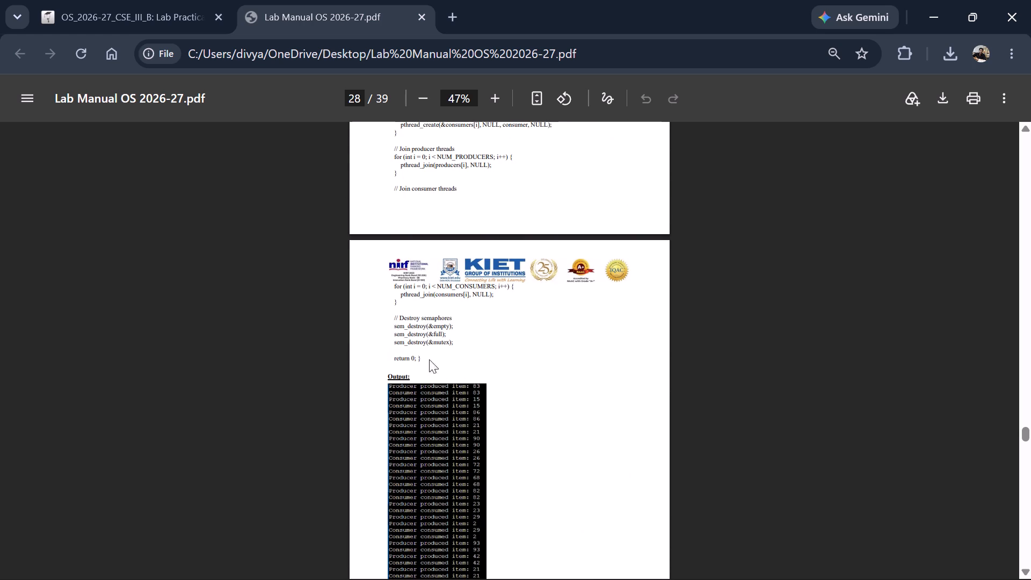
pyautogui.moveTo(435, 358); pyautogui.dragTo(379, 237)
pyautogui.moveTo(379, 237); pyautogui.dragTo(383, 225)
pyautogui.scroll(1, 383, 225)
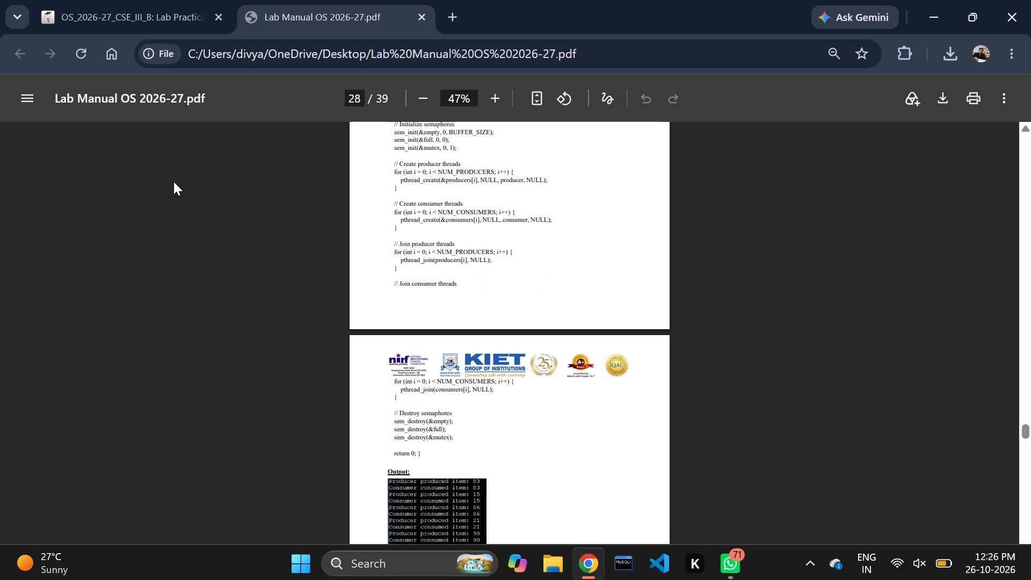
# Check the submission status of the Lab Practical 10 assignment on the Moodle page.
pyautogui.click(131, 15)
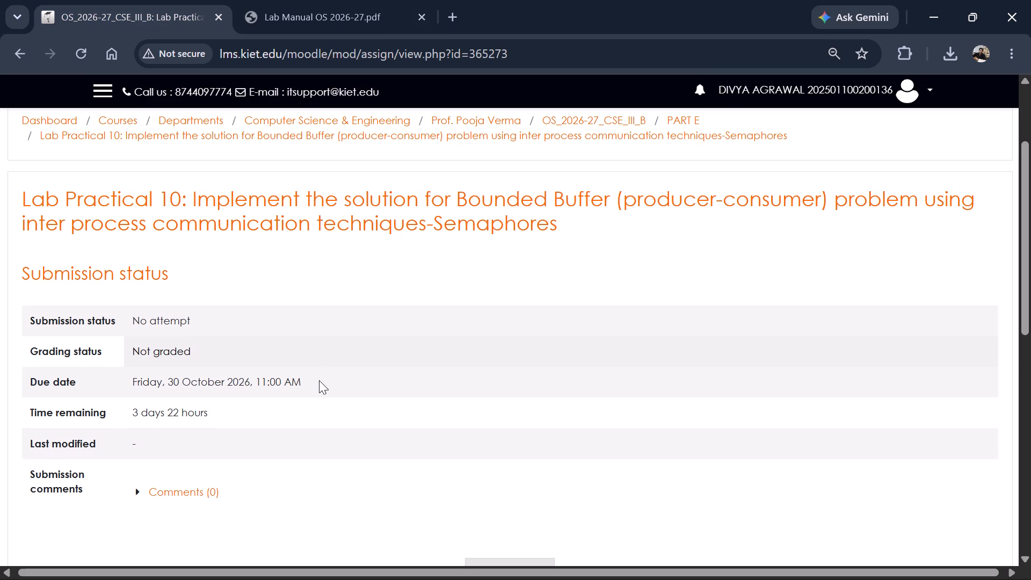
pyautogui.scroll(-1, 319, 380)
pyautogui.scroll(1, 319, 380)
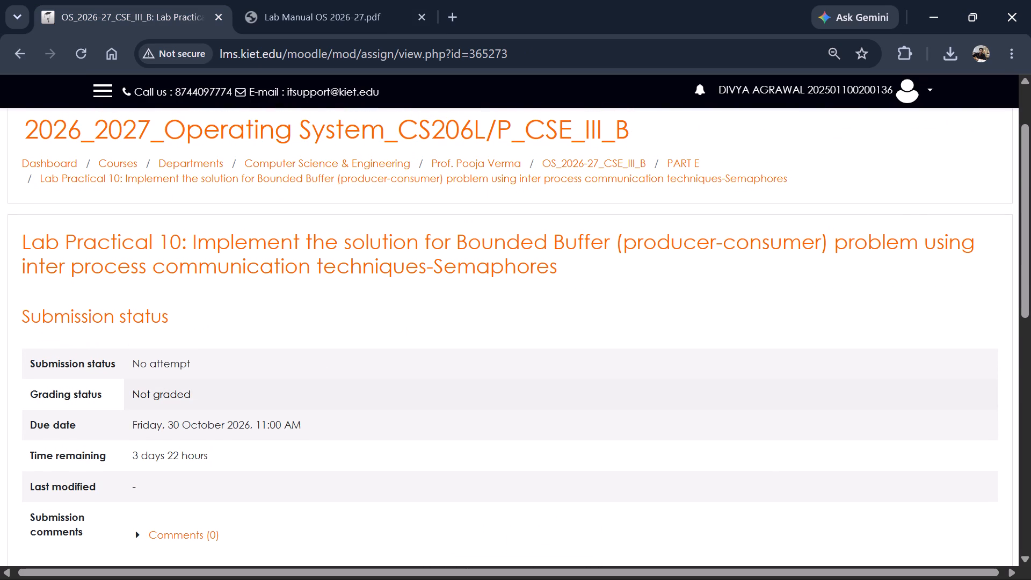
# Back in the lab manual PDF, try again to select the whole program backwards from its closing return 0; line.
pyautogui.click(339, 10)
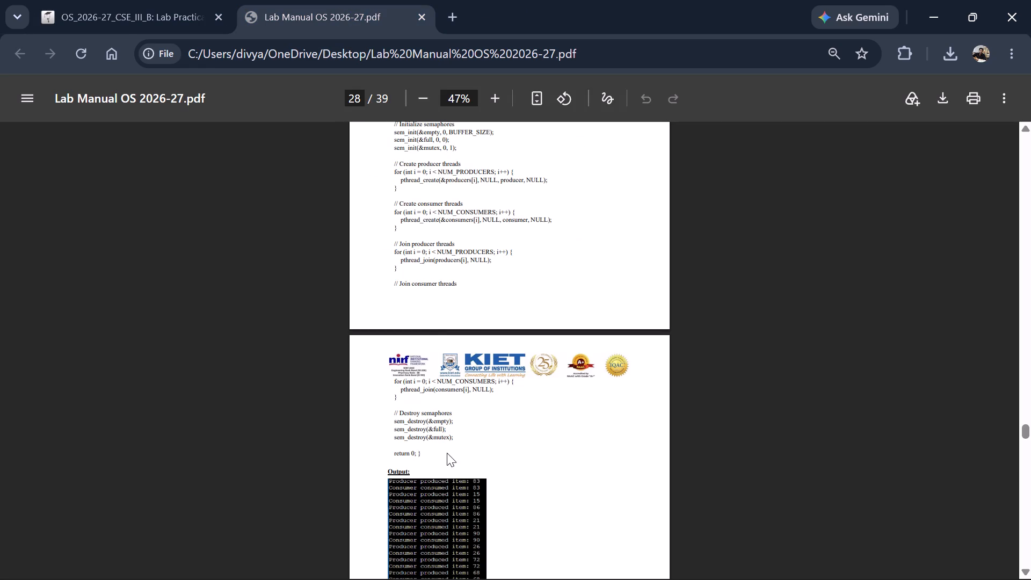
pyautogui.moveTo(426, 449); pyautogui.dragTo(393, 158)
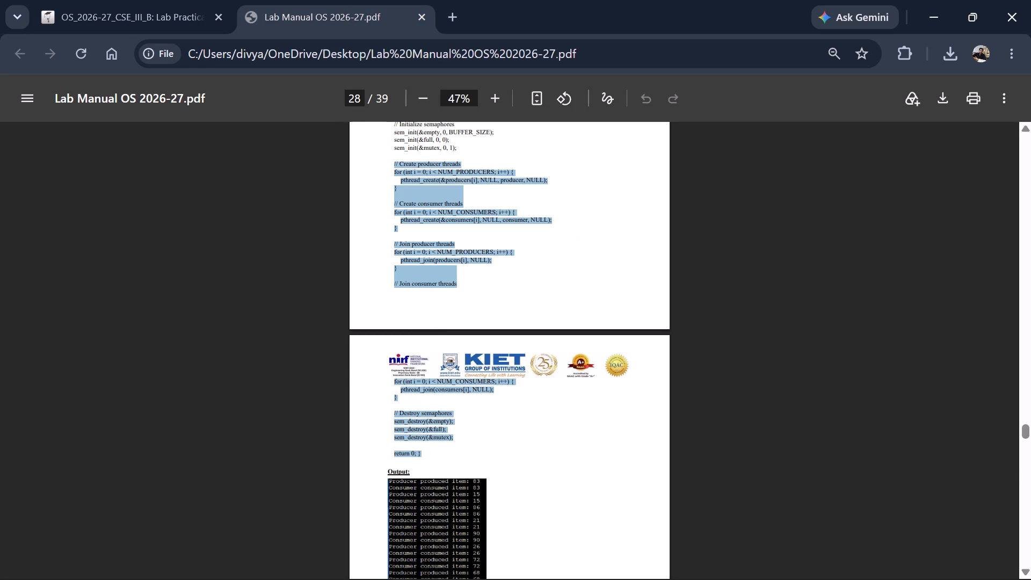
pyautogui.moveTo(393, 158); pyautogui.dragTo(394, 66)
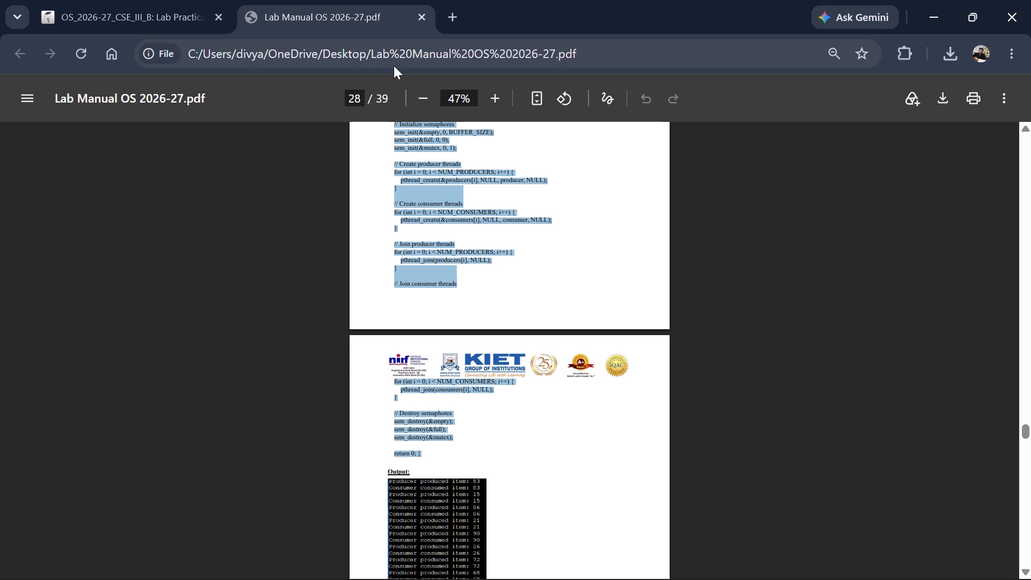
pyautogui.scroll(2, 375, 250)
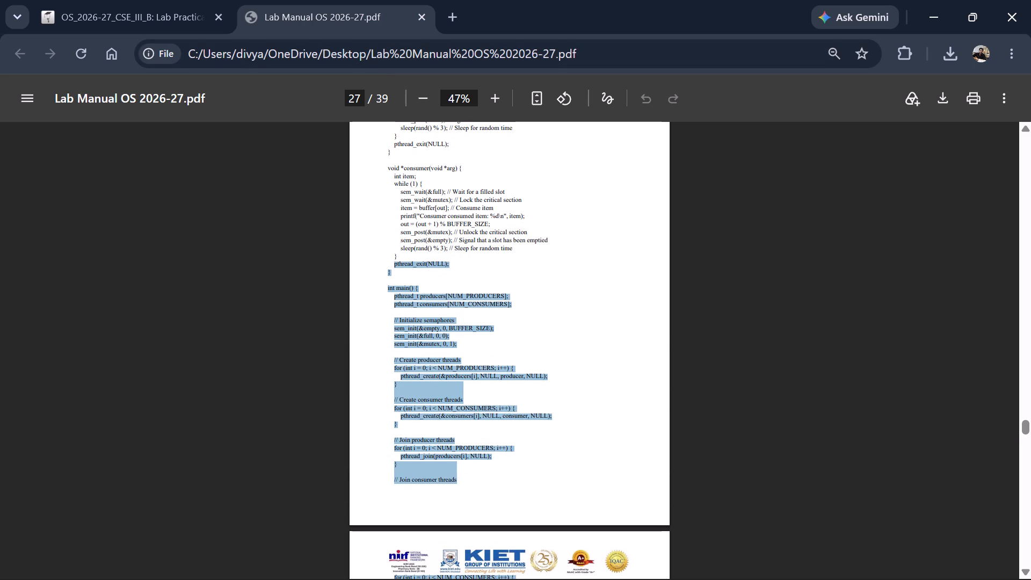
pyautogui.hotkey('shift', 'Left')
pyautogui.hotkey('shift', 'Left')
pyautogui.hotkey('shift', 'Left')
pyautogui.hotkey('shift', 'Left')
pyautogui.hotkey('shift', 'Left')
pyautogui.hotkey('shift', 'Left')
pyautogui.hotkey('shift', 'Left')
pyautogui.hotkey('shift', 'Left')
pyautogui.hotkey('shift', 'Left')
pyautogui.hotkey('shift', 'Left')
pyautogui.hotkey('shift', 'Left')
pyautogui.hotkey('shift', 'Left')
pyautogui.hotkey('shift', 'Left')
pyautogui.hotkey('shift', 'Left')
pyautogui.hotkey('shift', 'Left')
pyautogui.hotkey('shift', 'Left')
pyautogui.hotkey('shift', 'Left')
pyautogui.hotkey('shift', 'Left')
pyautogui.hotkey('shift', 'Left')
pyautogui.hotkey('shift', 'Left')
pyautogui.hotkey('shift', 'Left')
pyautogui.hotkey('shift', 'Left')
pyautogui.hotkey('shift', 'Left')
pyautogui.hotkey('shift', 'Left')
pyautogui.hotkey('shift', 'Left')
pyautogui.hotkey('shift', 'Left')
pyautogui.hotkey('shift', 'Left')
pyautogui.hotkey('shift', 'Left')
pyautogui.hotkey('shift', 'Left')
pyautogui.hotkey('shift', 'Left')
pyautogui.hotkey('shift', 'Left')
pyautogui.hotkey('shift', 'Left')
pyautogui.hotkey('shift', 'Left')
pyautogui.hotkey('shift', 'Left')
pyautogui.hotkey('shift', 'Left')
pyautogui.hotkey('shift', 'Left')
# Take a window screenshot of the manual showing the page 26 program code, from the Program heading to sem_post(&mutex).
pyautogui.scroll(2, 442, 293)
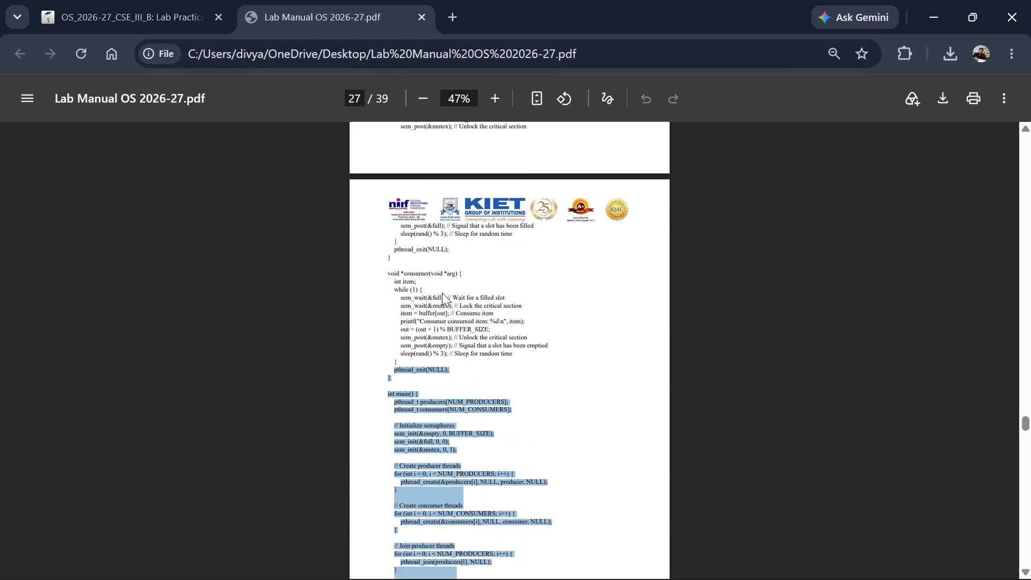
pyautogui.scroll(4, 442, 293)
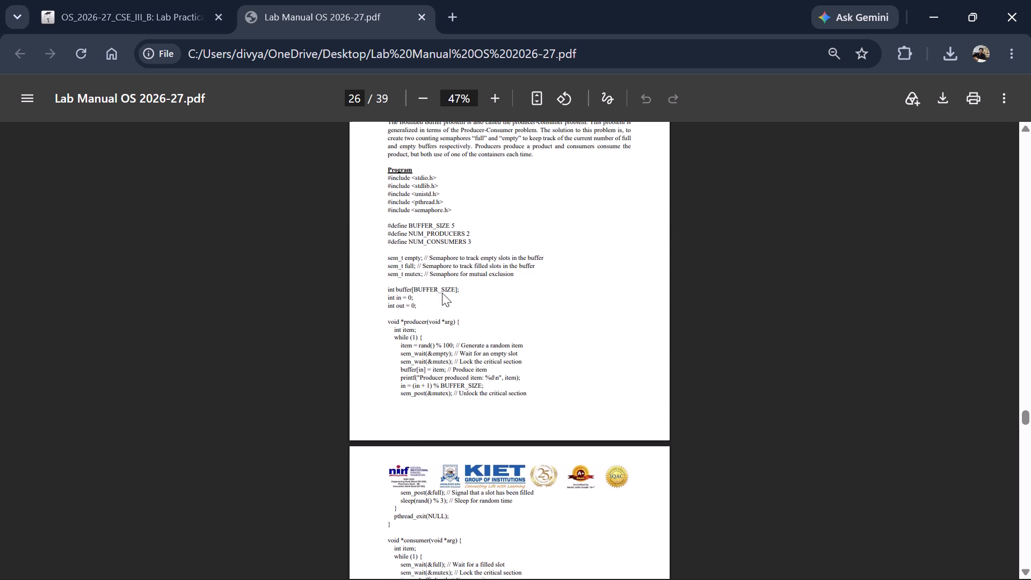
pyautogui.scroll(1, 442, 293)
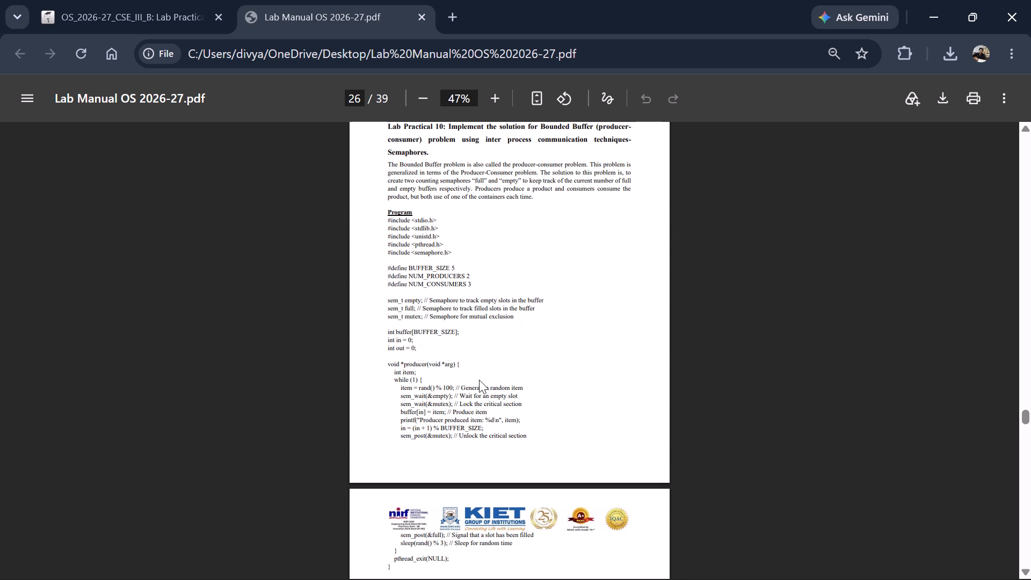
pyautogui.scroll(1, 469, 315)
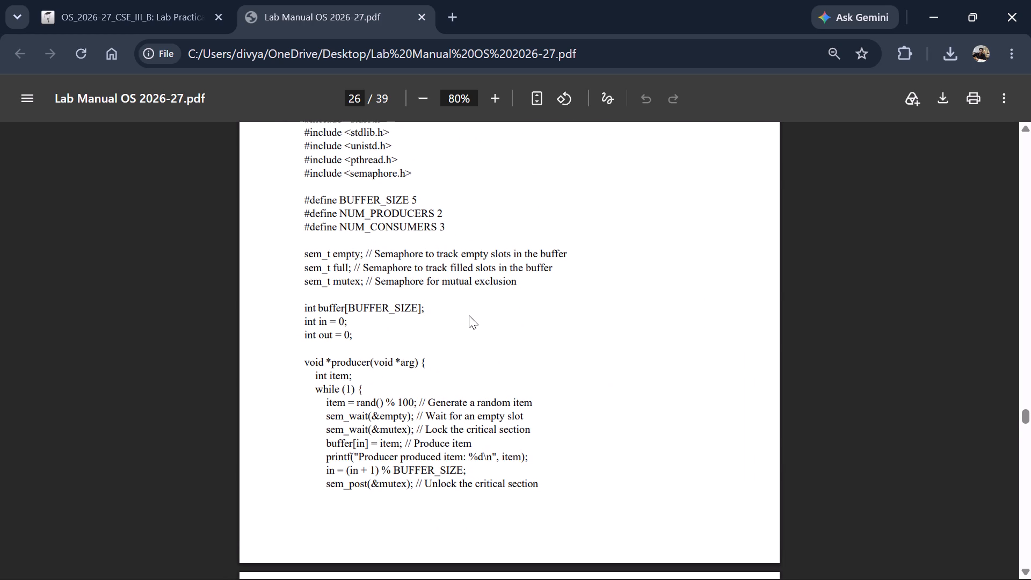
pyautogui.scroll(1, 469, 315)
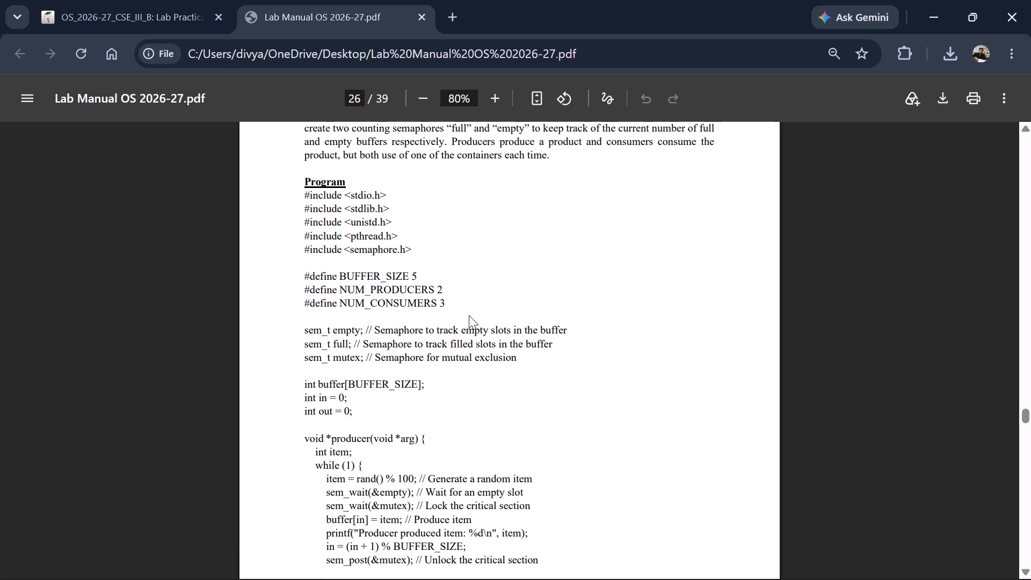
pyautogui.scroll(-2, 480, 394)
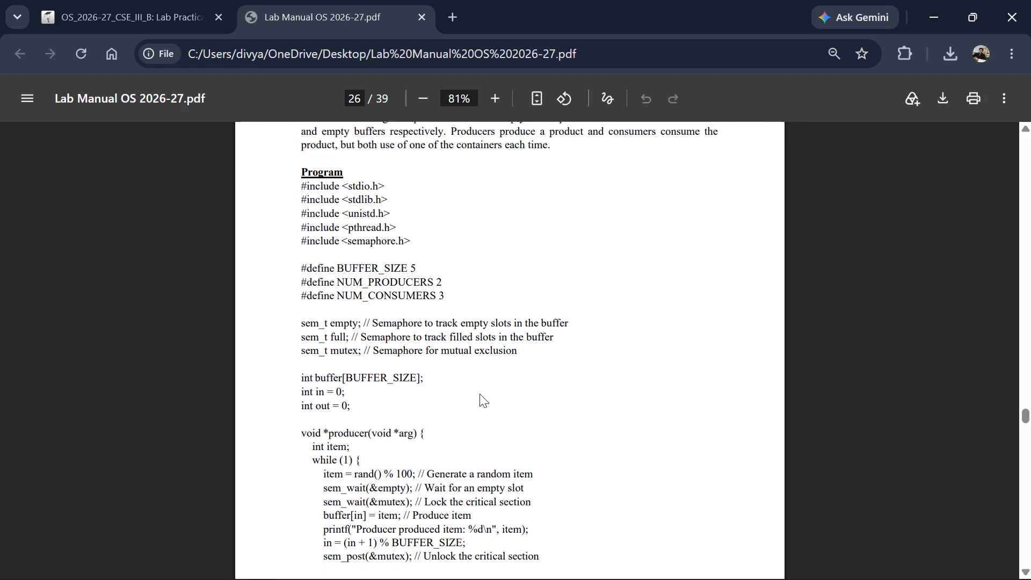
pyautogui.scroll(-1, 480, 394)
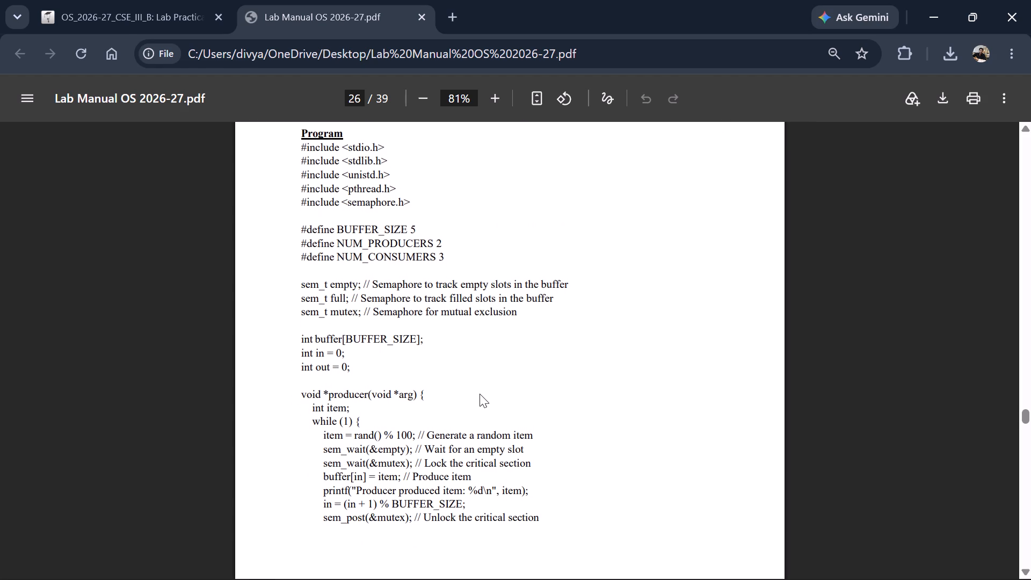
pyautogui.press('shift+super+s')
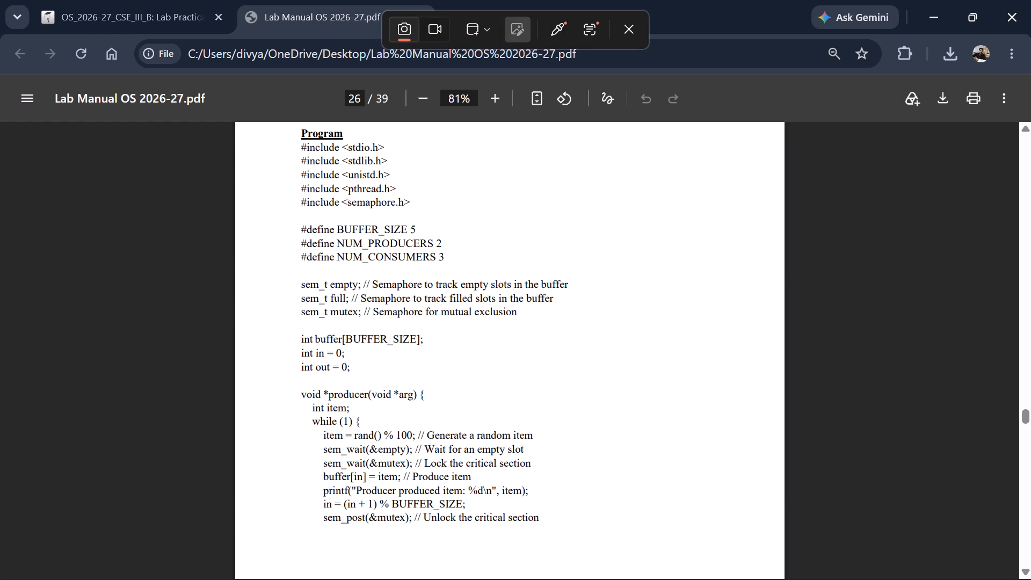
pyautogui.moveTo(286, 137); pyautogui.dragTo(417, 205)
pyautogui.moveTo(417, 205); pyautogui.dragTo(603, 536)
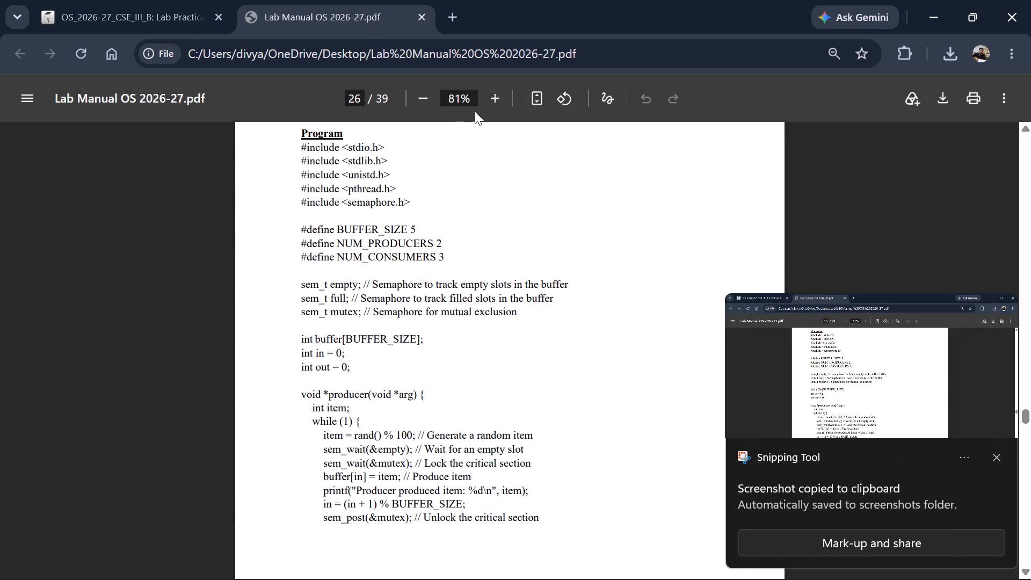
# Take a rectangular screenshot of the page 26 program code, from #include <stdio.h> down to sem_post(&mutex).
pyautogui.press('shift+super+s')
pyautogui.click(483, 31)
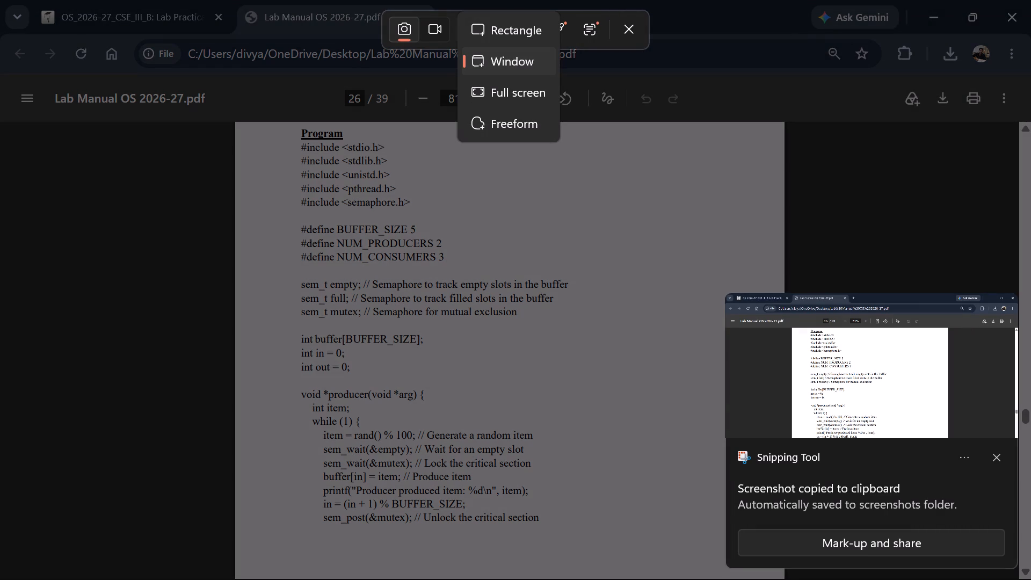
pyautogui.click(496, 37)
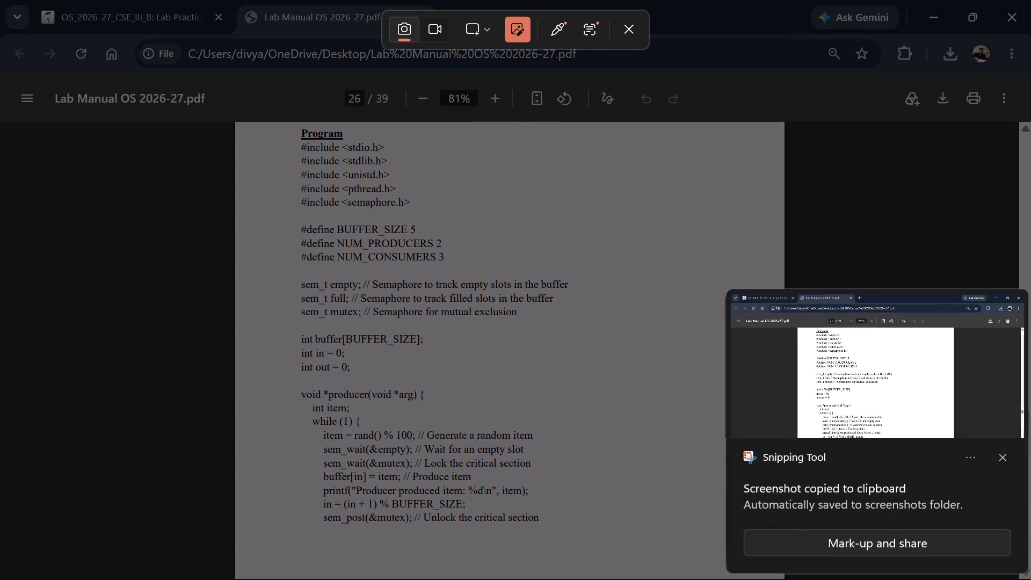
pyautogui.moveTo(297, 139); pyautogui.dragTo(519, 322)
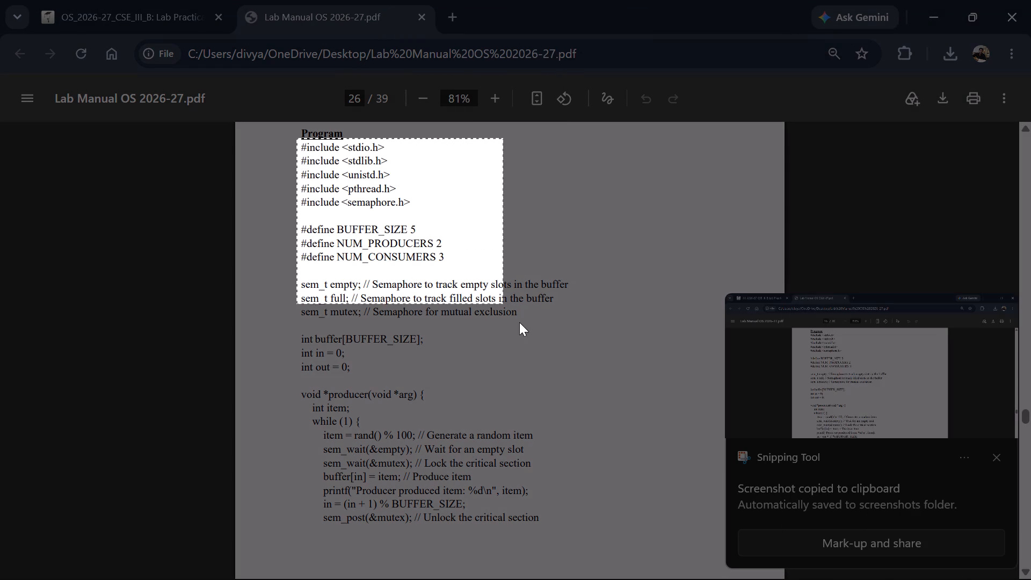
pyautogui.moveTo(519, 322); pyautogui.dragTo(606, 558)
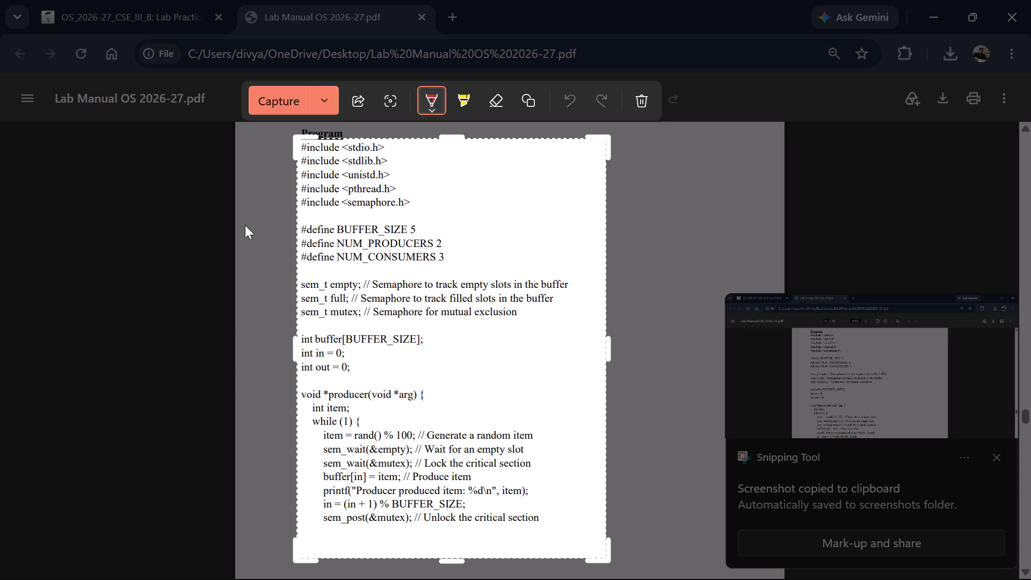
pyautogui.click(275, 97)
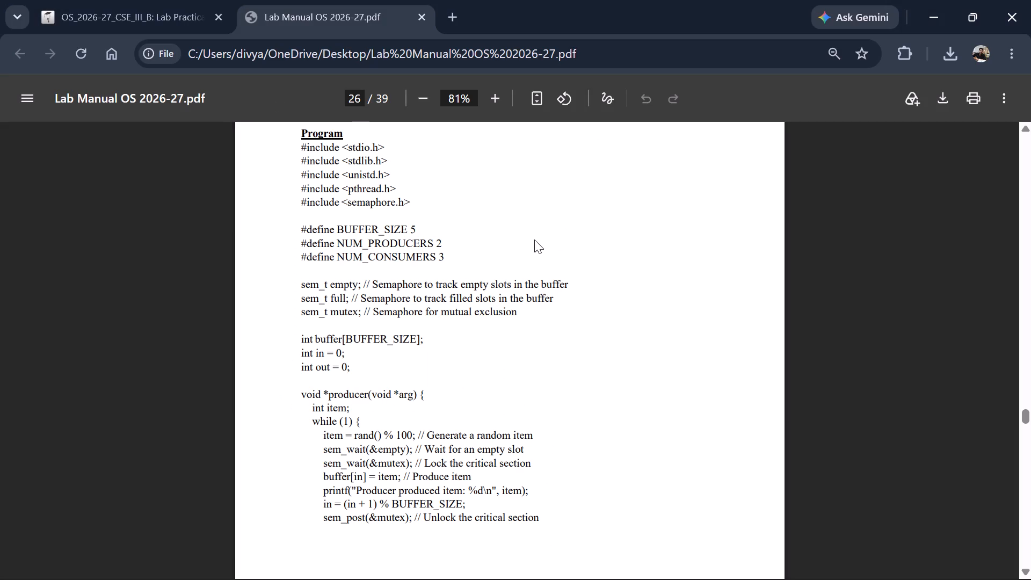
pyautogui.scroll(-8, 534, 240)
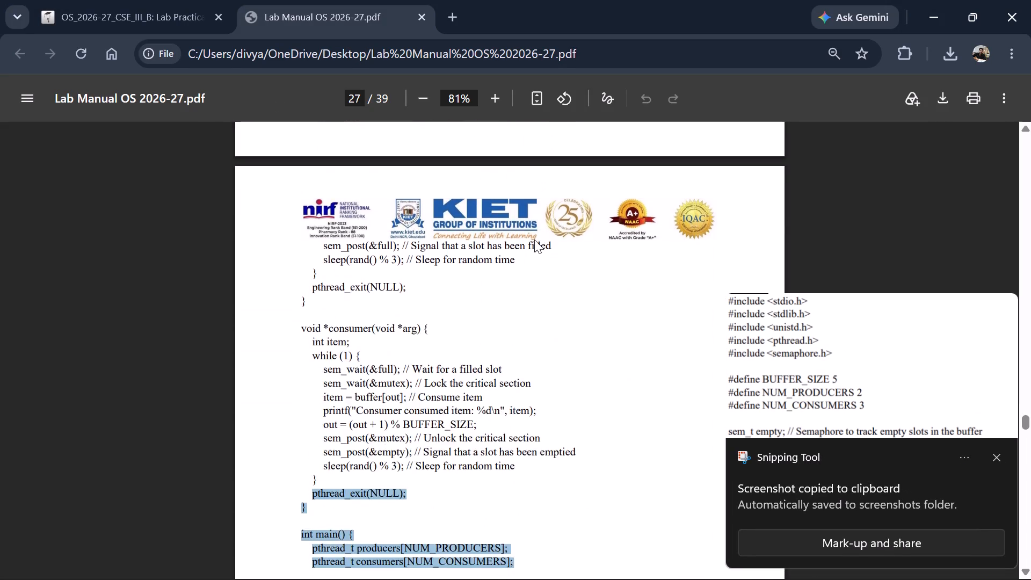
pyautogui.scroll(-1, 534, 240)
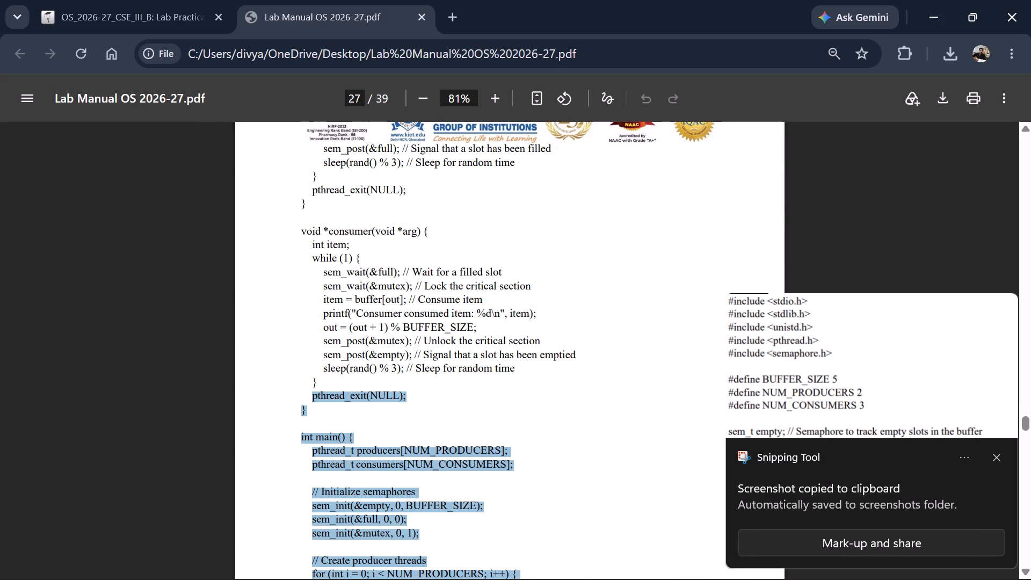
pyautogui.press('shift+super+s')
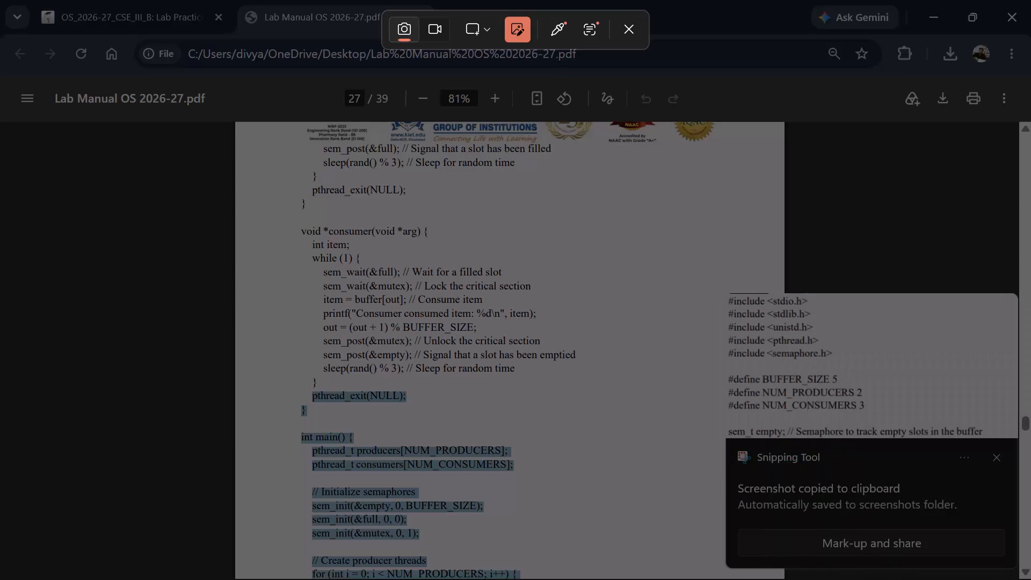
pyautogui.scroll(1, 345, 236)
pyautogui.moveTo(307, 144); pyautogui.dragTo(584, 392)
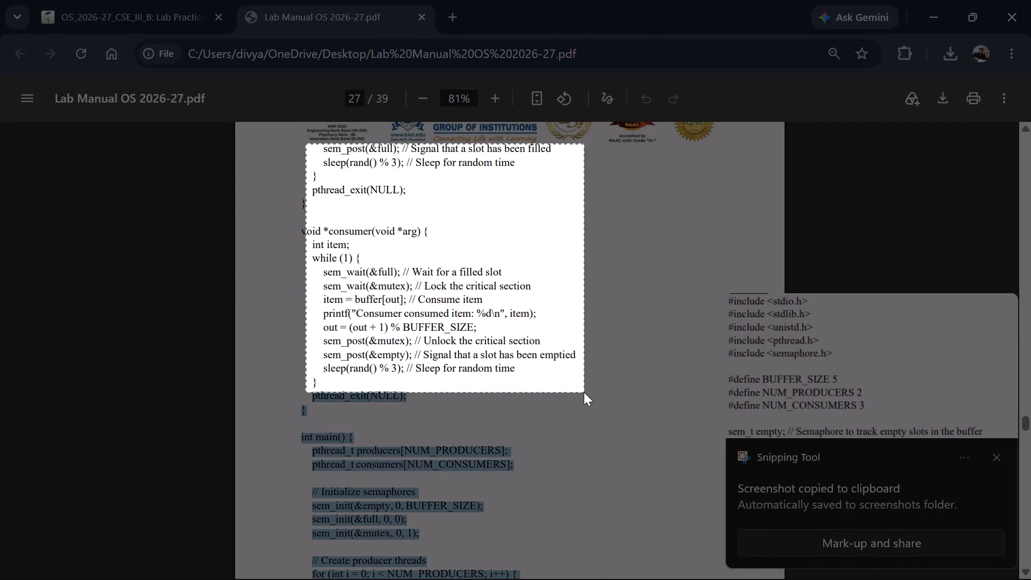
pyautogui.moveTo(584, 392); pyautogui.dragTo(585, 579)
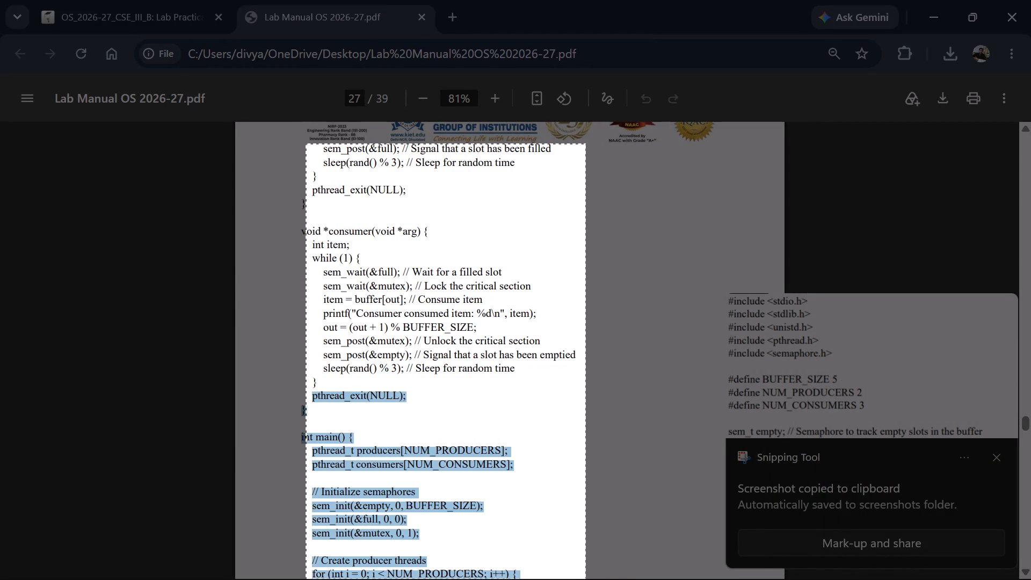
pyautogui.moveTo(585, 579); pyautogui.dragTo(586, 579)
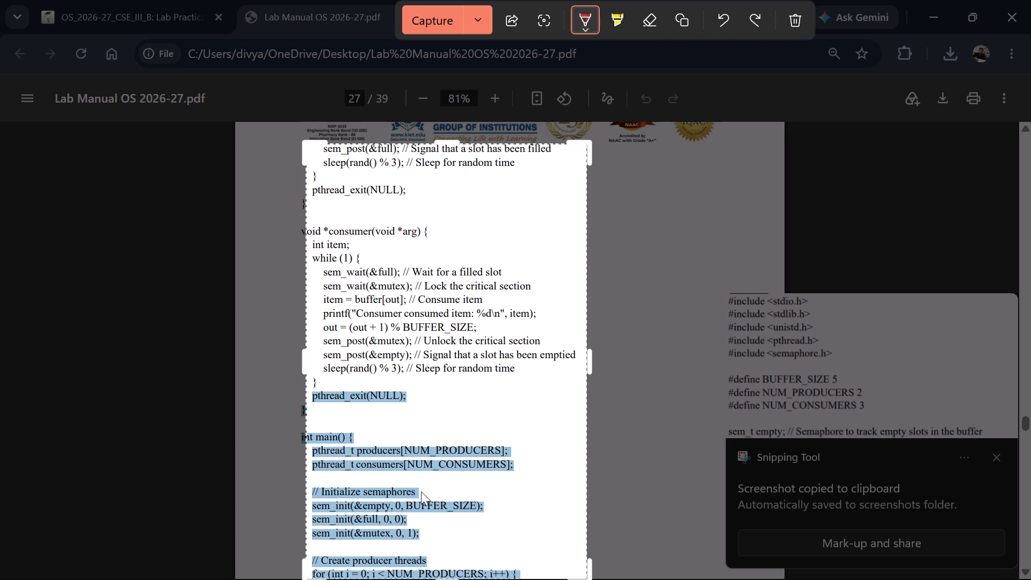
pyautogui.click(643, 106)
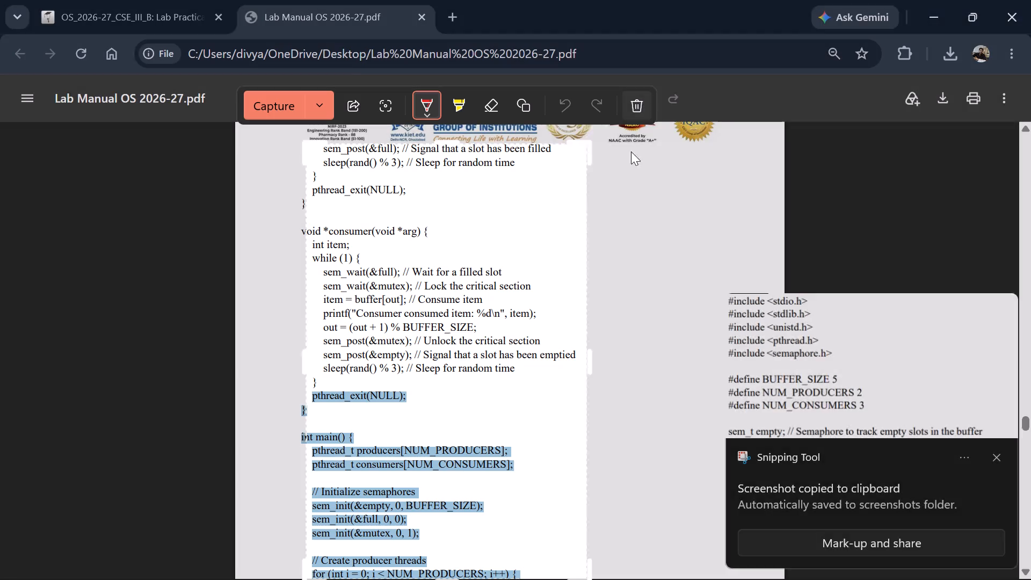
# Clear the text selection on page 27 and take a rectangular screenshot of its code, from sem_post(&full) to the // Join consumer threads comment.
pyautogui.scroll(1, 626, 262)
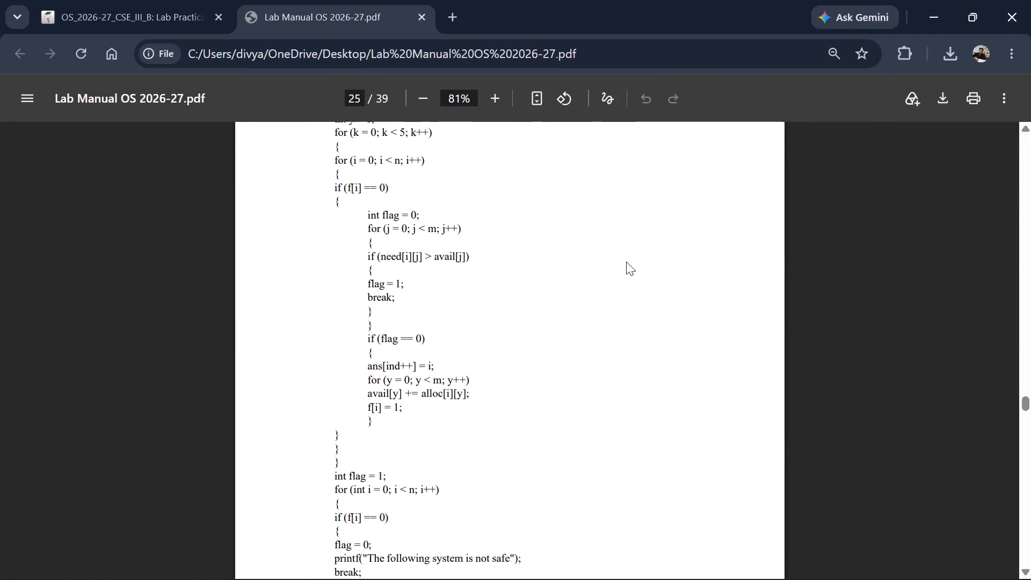
pyautogui.scroll(-7, 626, 262)
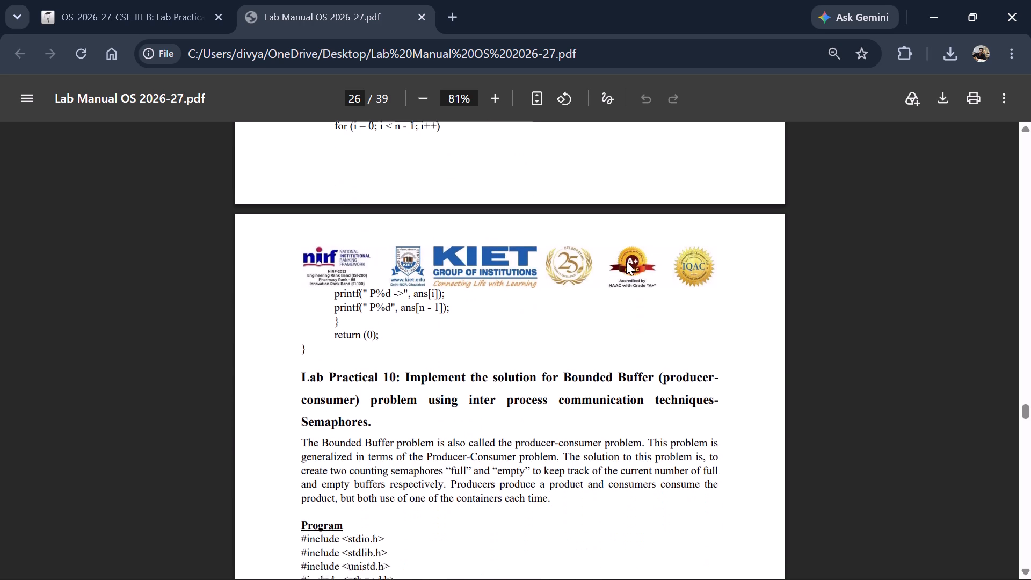
pyautogui.scroll(-6, 626, 262)
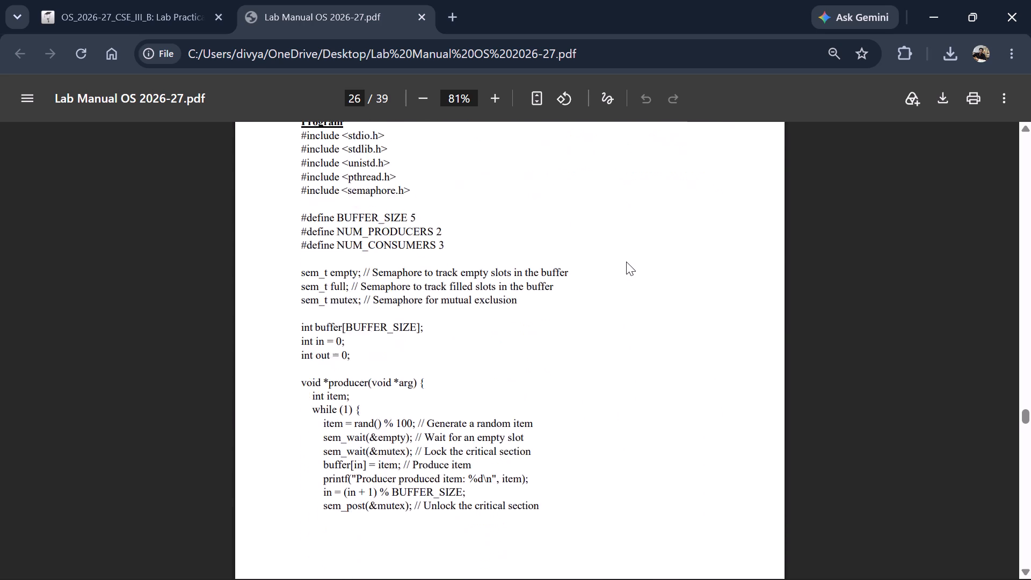
pyautogui.scroll(-5, 626, 262)
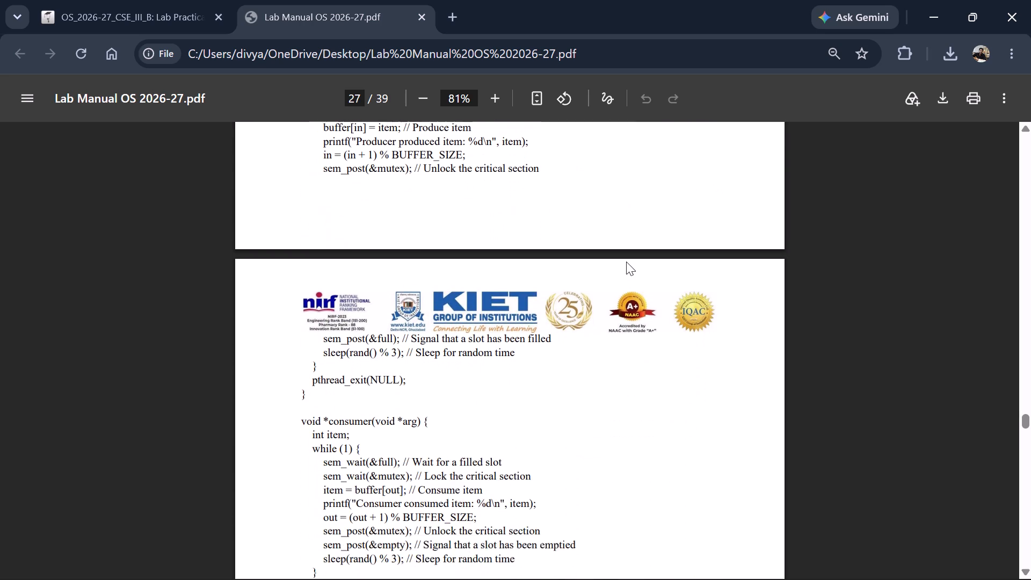
pyautogui.scroll(-3, 626, 262)
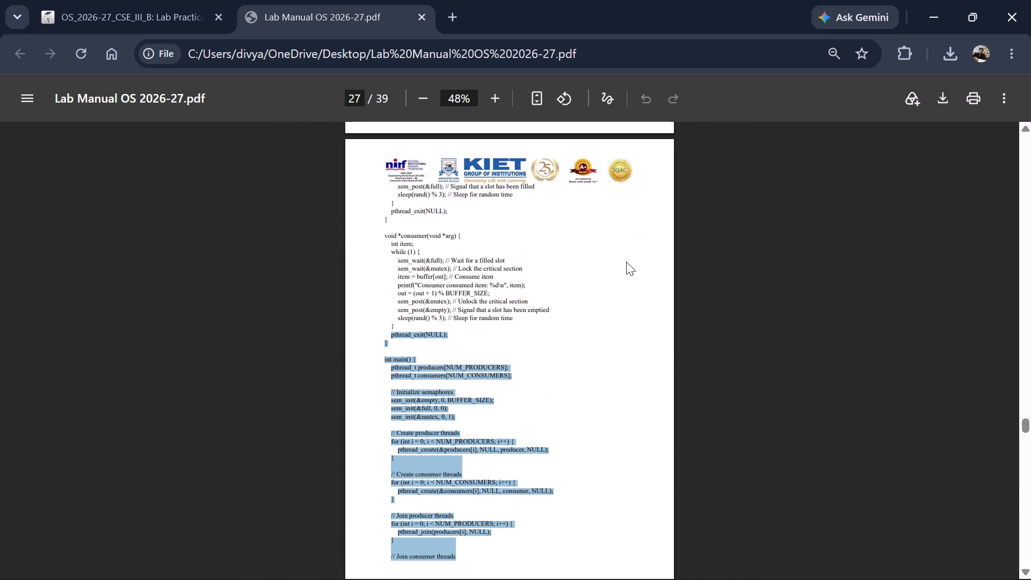
pyautogui.click(591, 351)
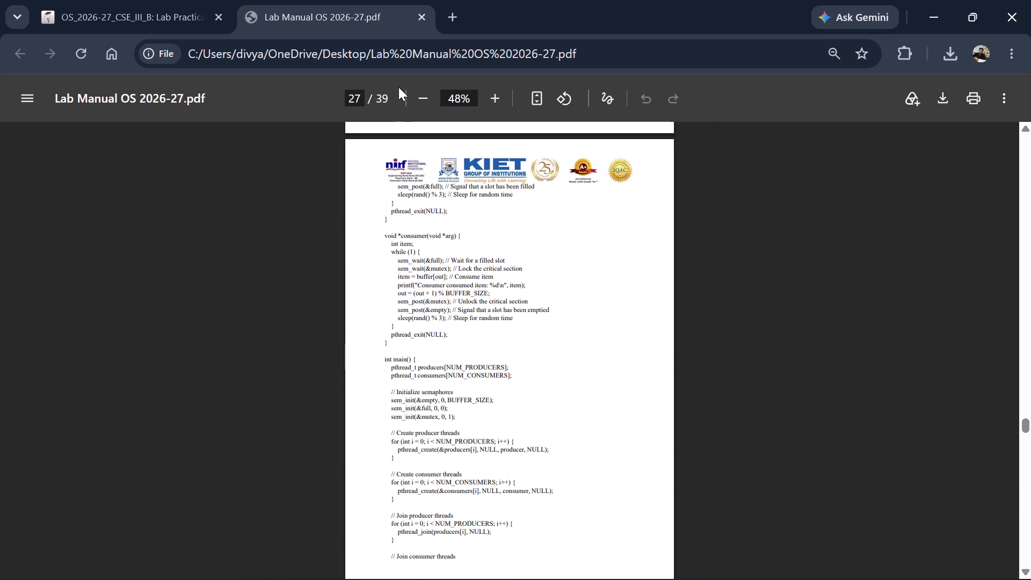
pyautogui.press('shift+super+s')
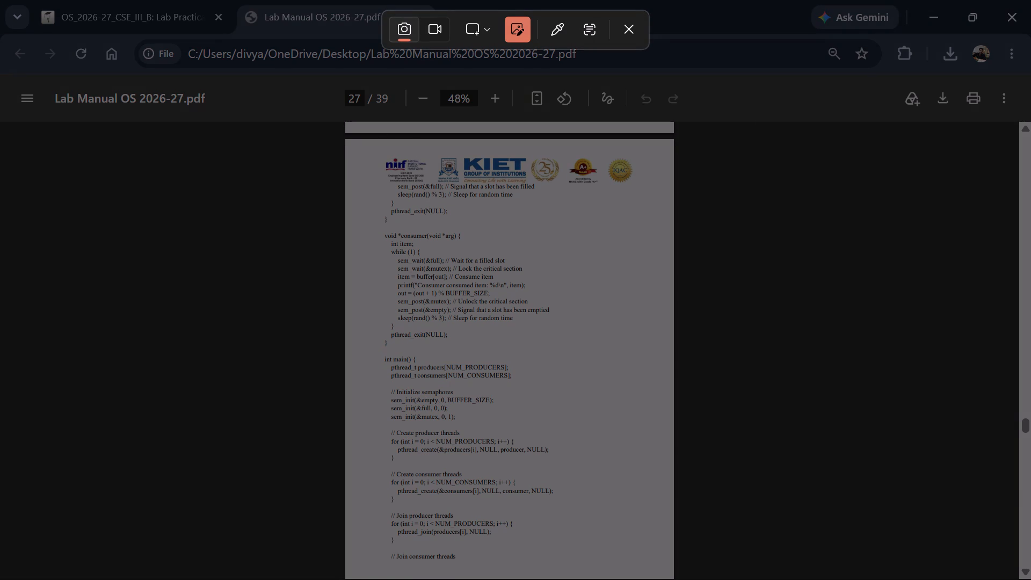
pyautogui.click(479, 34)
pyautogui.click(487, 32)
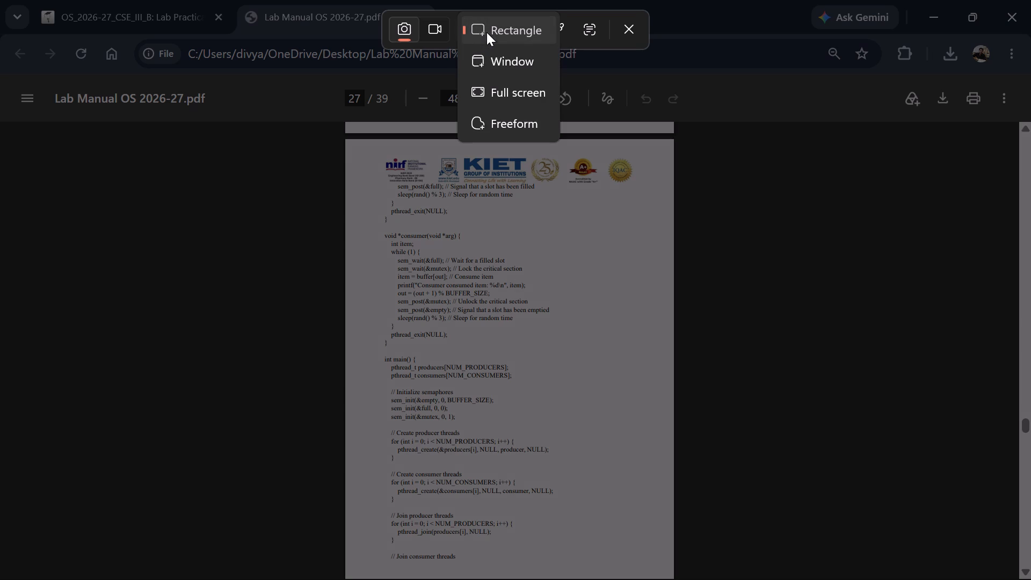
pyautogui.moveTo(390, 183); pyautogui.dragTo(397, 184)
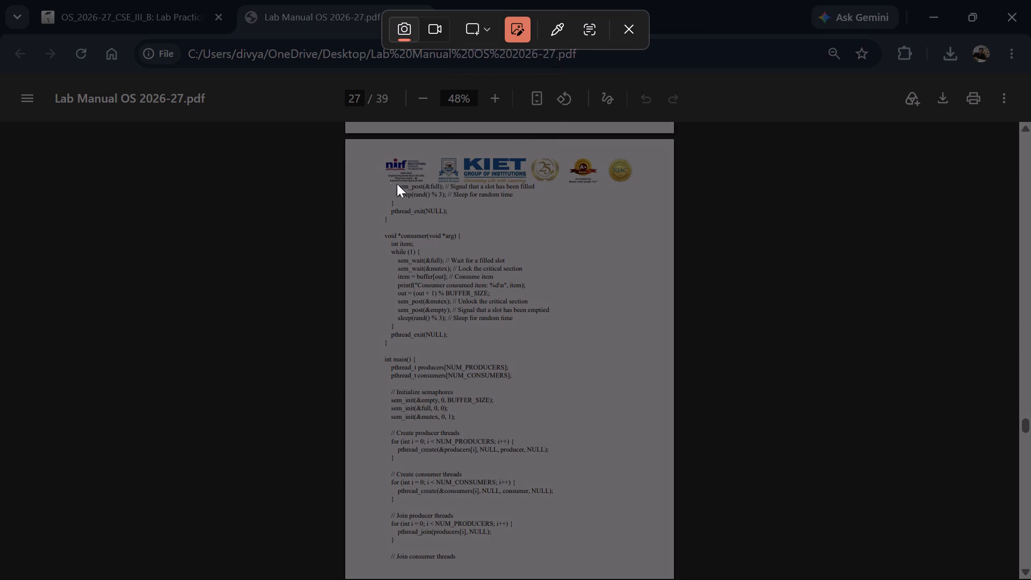
pyautogui.moveTo(397, 184); pyautogui.dragTo(589, 577)
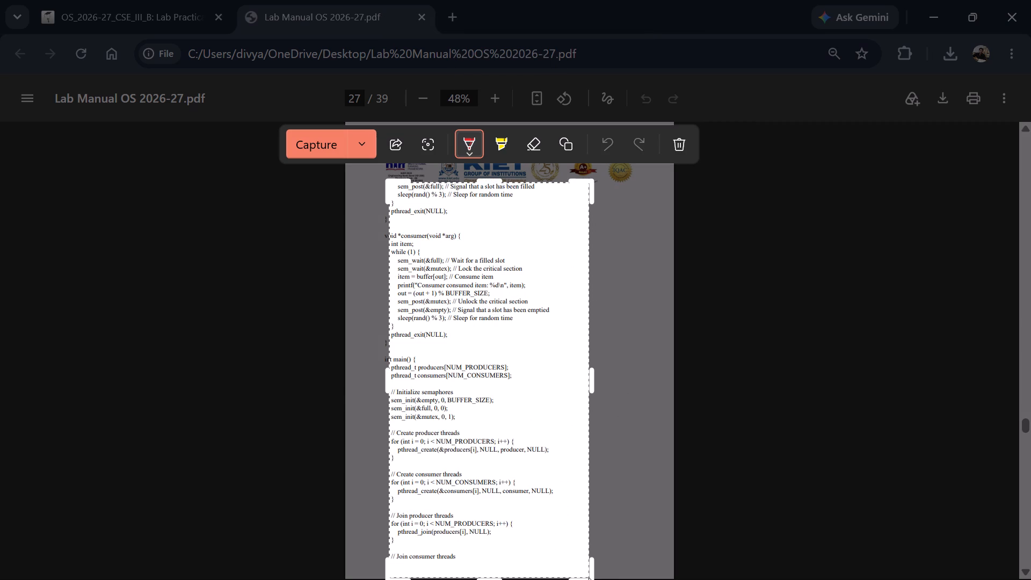
pyautogui.click(309, 142)
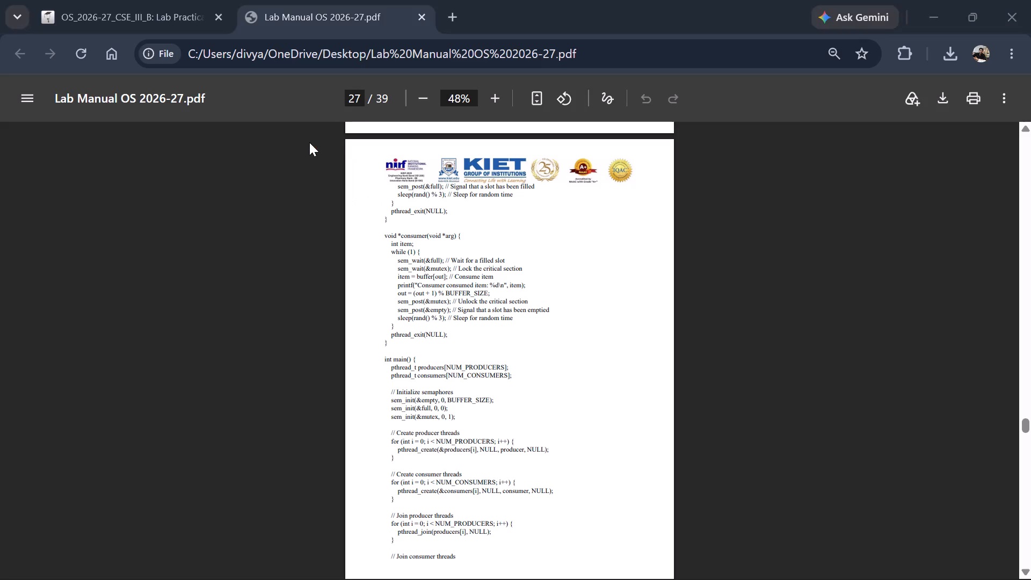
# Take a rectangular screenshot of the remaining code on page 28, from the NUM_CONSUMERS for loop to the closing return 0; line.
pyautogui.scroll(-1, 534, 303)
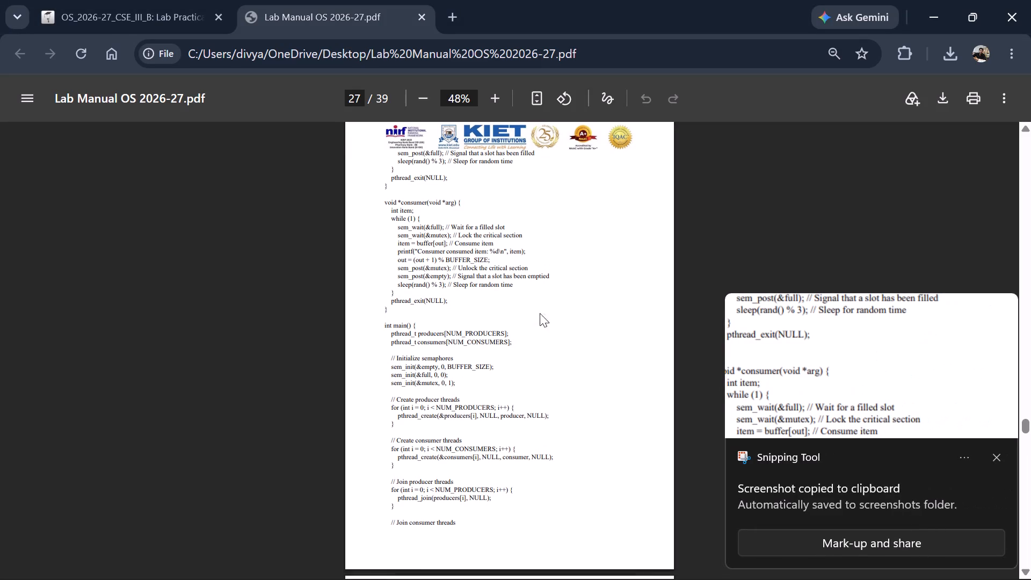
pyautogui.scroll(-3, 584, 370)
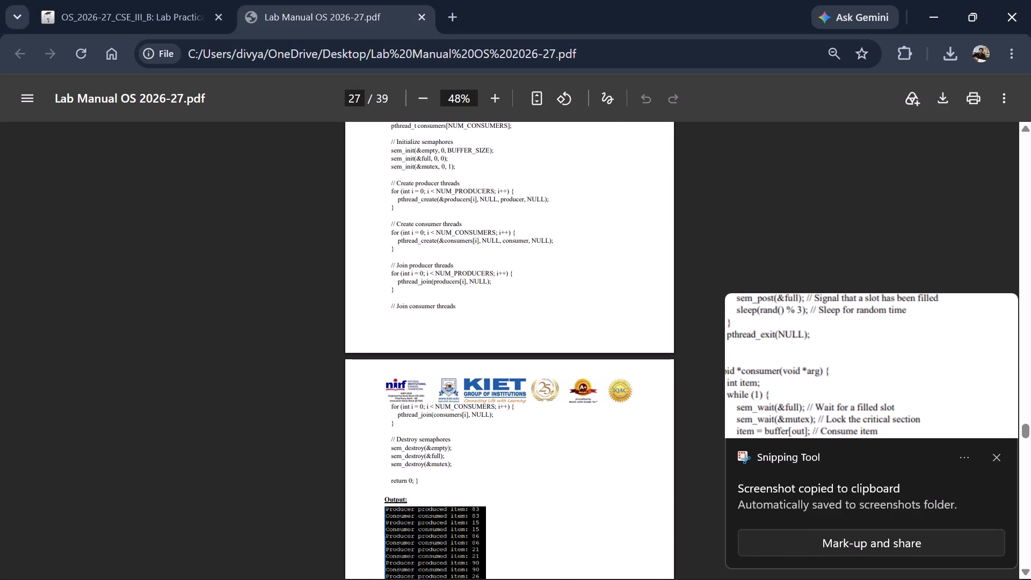
pyautogui.scroll(-1, 482, 415)
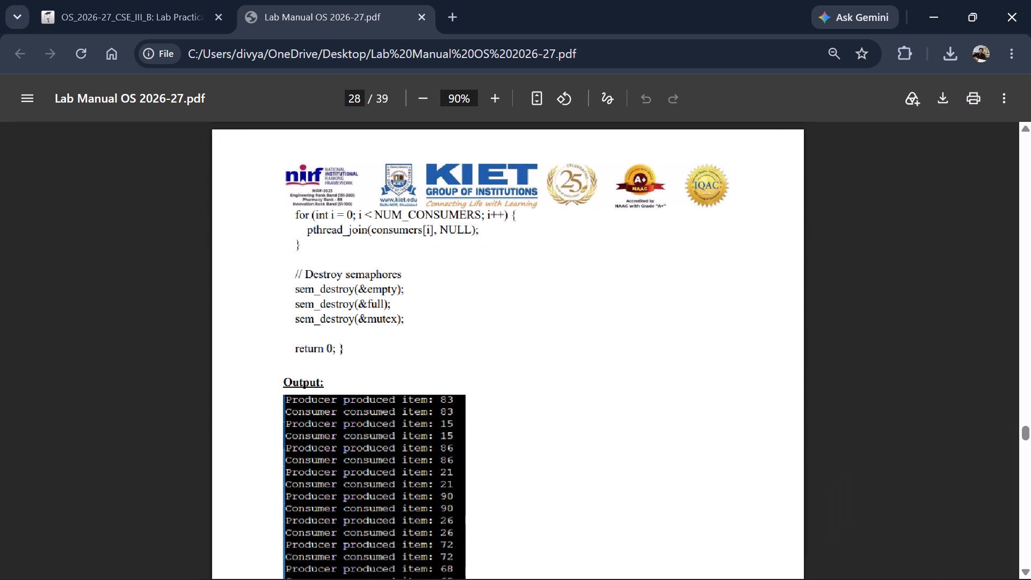
pyautogui.press('shift+super+s')
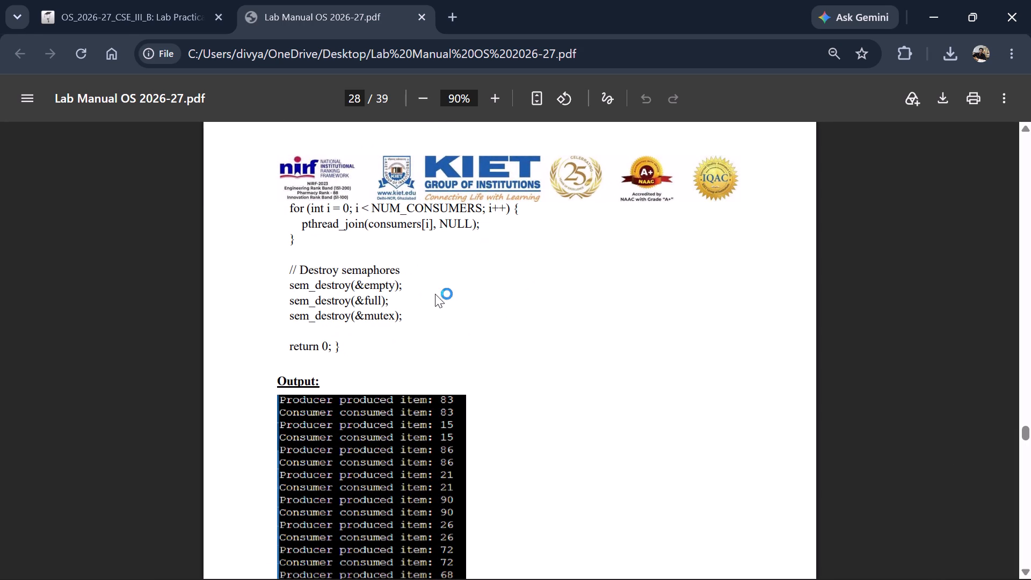
pyautogui.moveTo(282, 200); pyautogui.dragTo(567, 367)
pyautogui.click(242, 405)
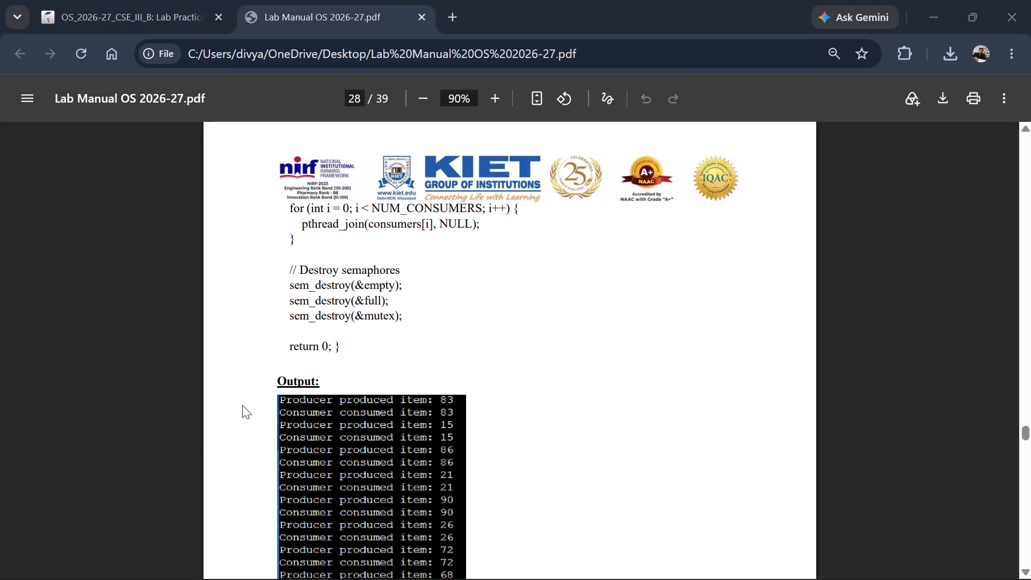
pyautogui.scroll(-1, 397, 361)
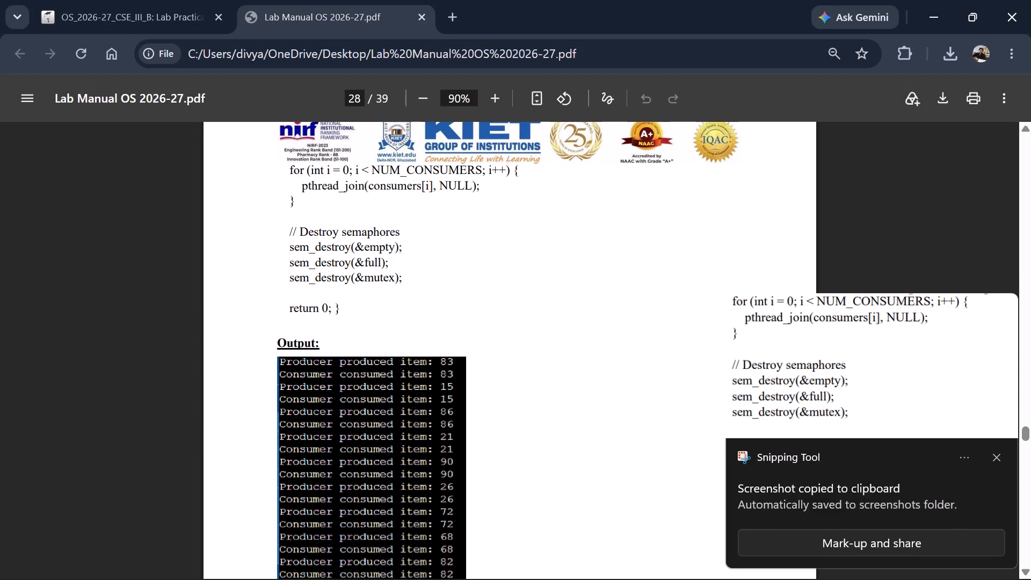
pyautogui.scroll(-3, 346, 308)
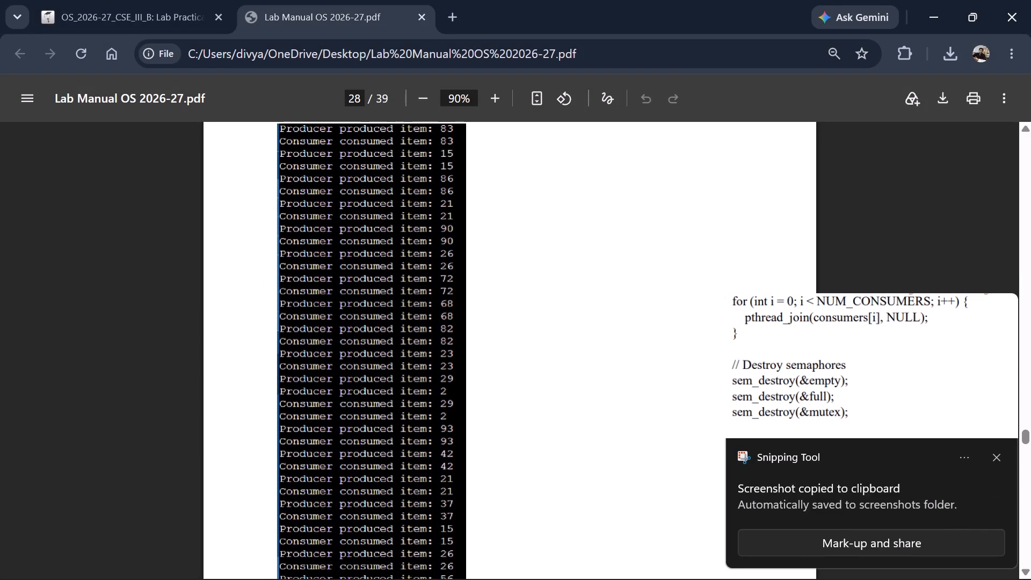
pyautogui.scroll(-1, 346, 308)
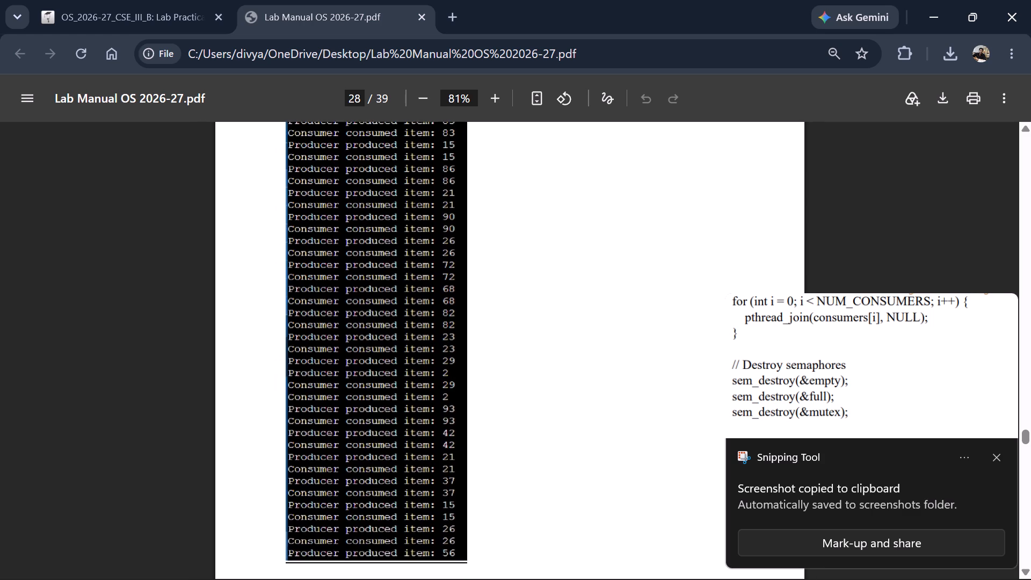
pyautogui.press('shift+super+s')
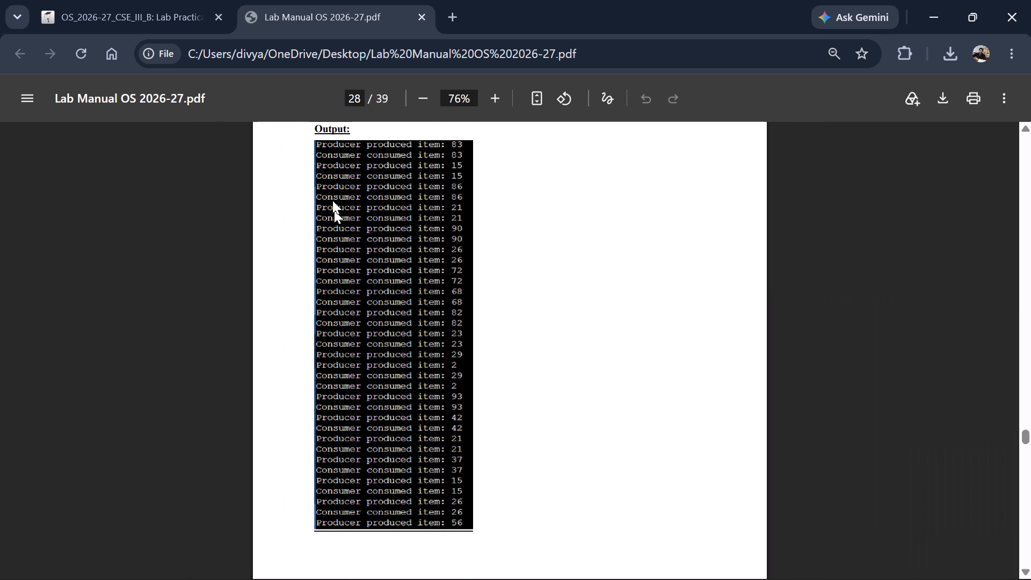
pyautogui.moveTo(313, 137); pyautogui.dragTo(481, 536)
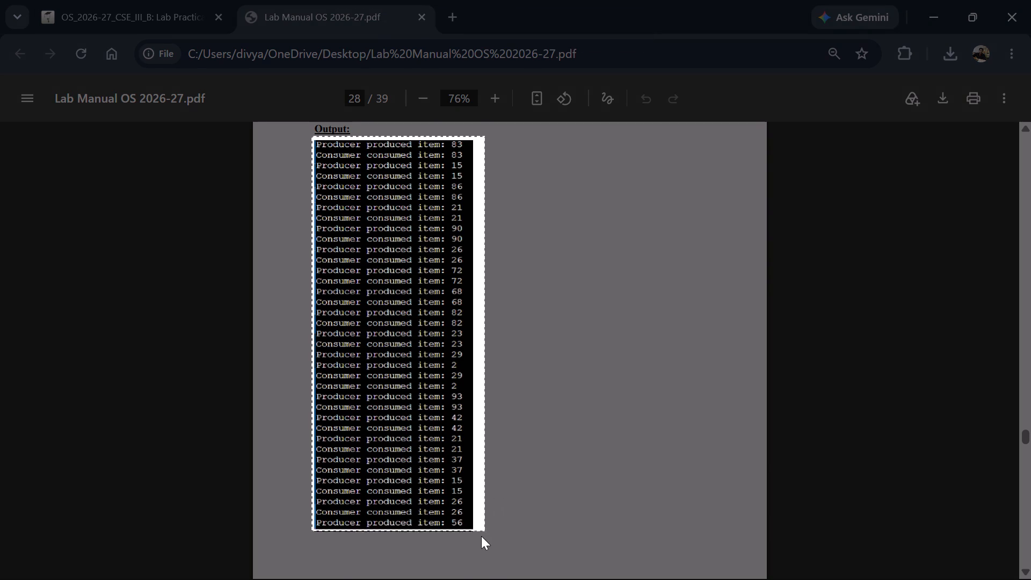
pyautogui.moveTo(481, 536); pyautogui.dragTo(473, 534)
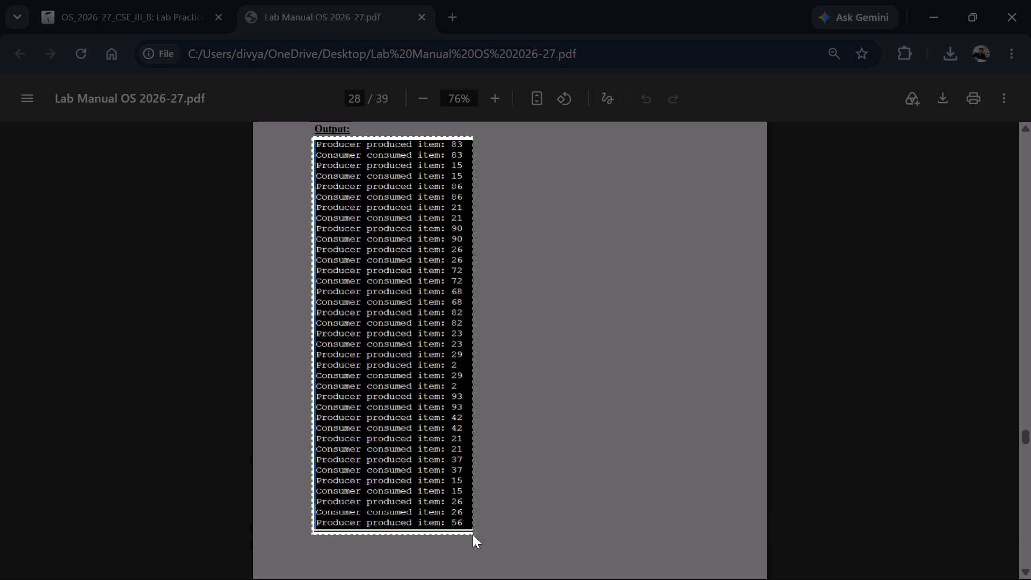
pyautogui.moveTo(473, 534); pyautogui.dragTo(470, 526)
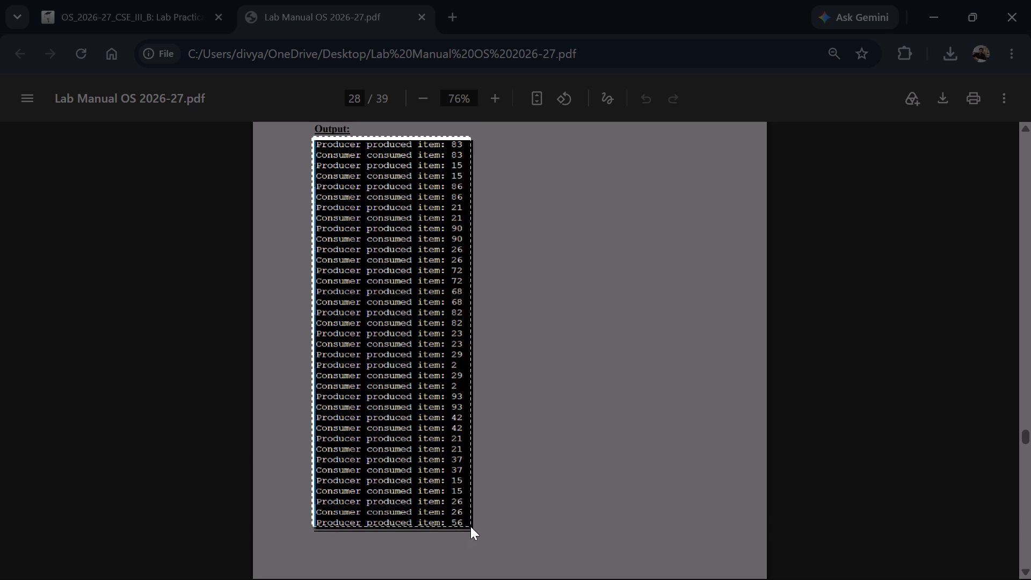
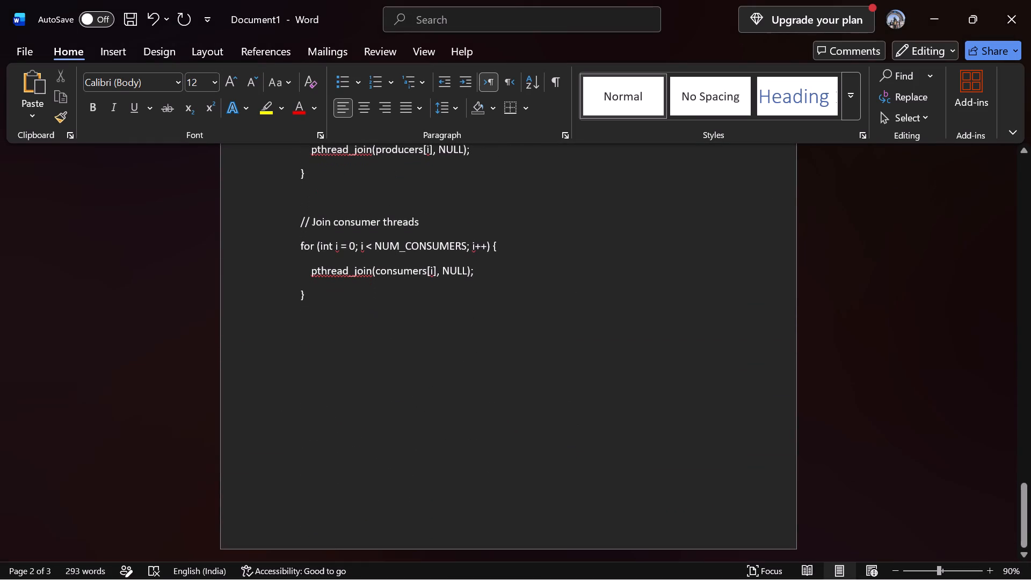
pyautogui.press('Return')
pyautogui.hotkey('ctrl', 'v')
pyautogui.scroll(-1, 431, 340)
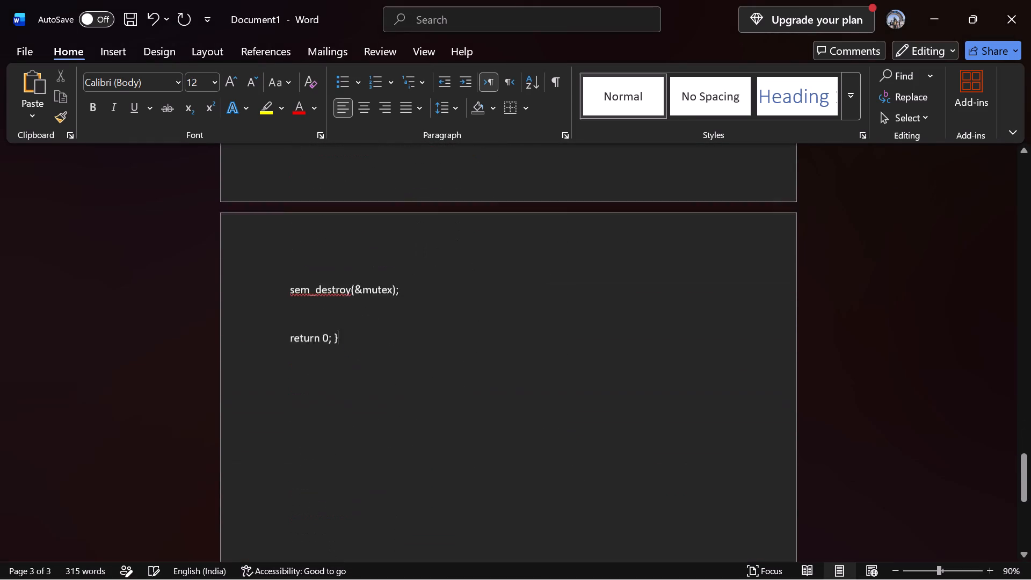
# Add the heading text 'Output' a few lines below the final return 0 line.
pyautogui.press('Return')
pyautogui.press('Return')
pyautogui.press('Return')
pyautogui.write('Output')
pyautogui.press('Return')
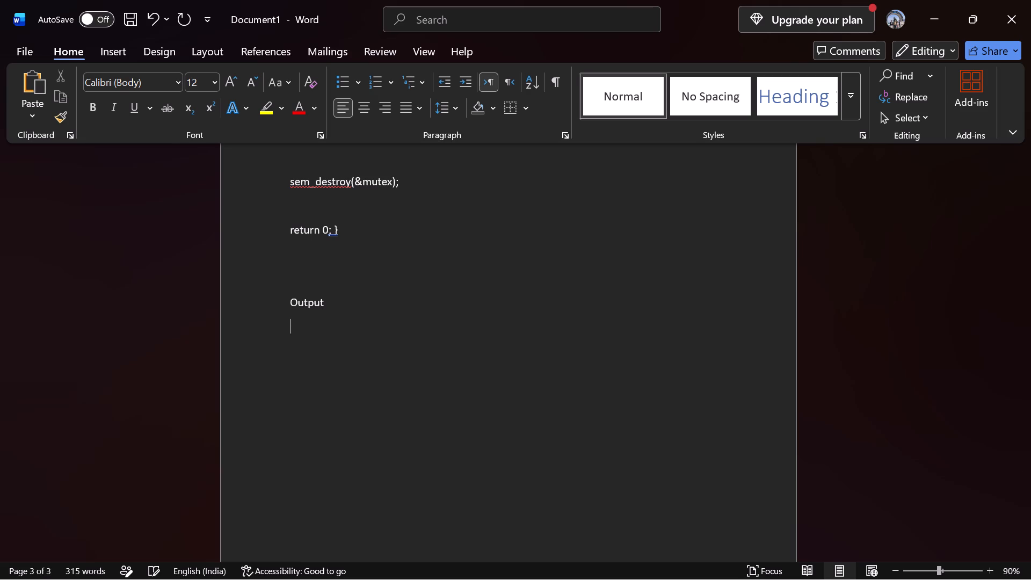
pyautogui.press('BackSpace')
# Format the 'Output' heading with font size 22 and an underline.
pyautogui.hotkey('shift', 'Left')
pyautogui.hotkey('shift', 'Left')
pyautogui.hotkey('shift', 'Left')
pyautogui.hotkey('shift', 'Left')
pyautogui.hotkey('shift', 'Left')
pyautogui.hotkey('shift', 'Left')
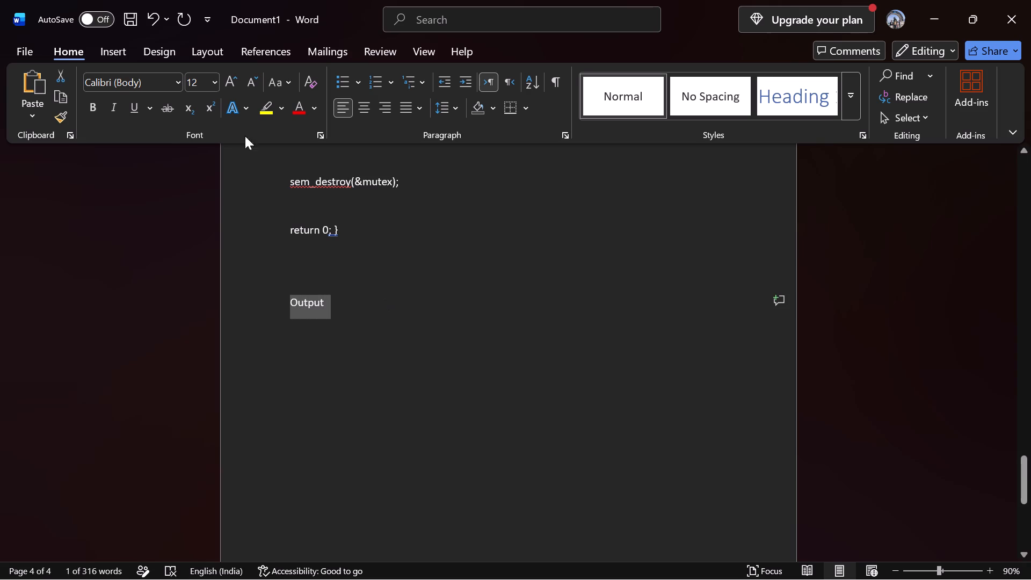
pyautogui.tripleClick(230, 84)
pyautogui.doubleClick(230, 84)
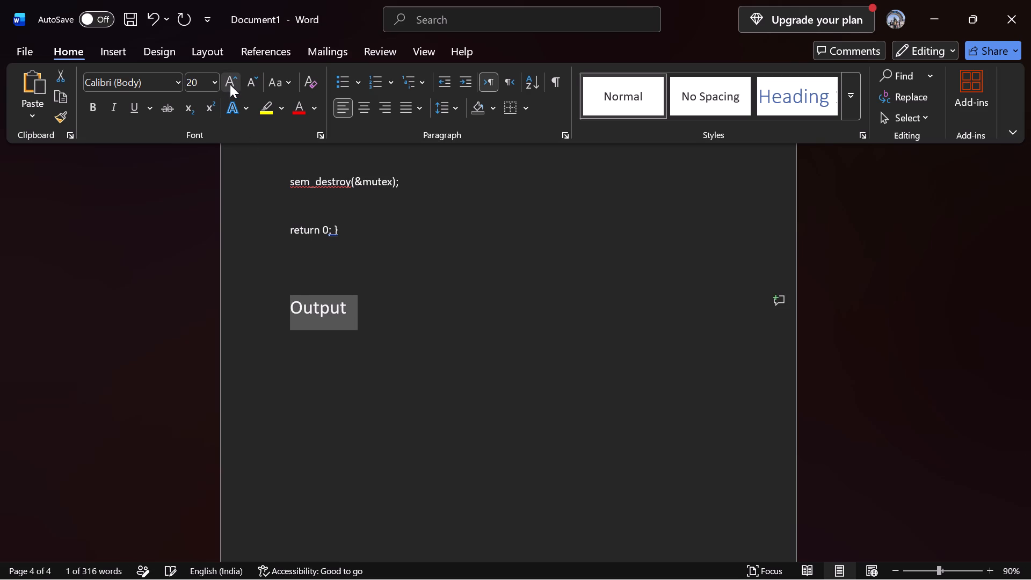
pyautogui.click(129, 112)
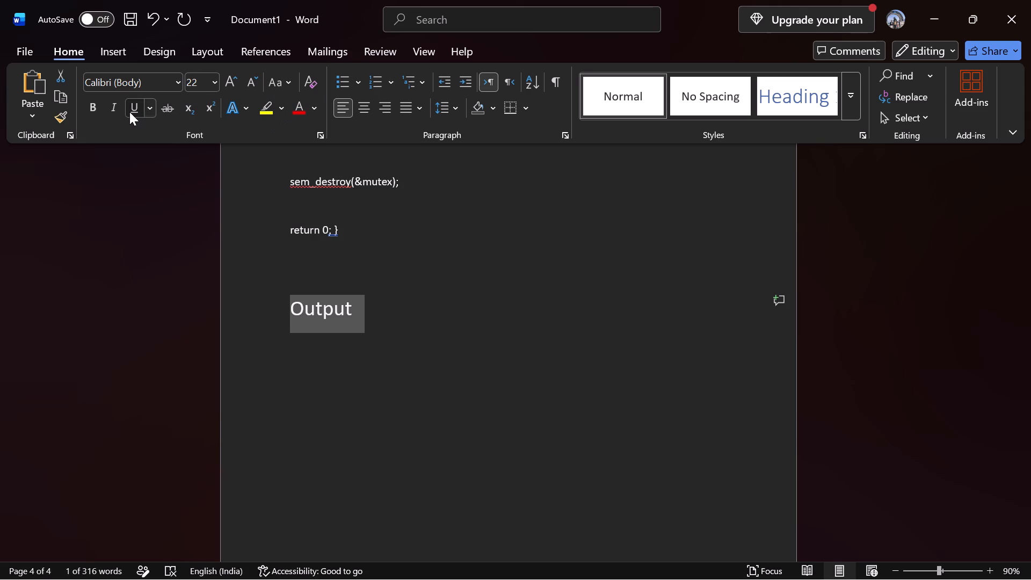
pyautogui.click(401, 319)
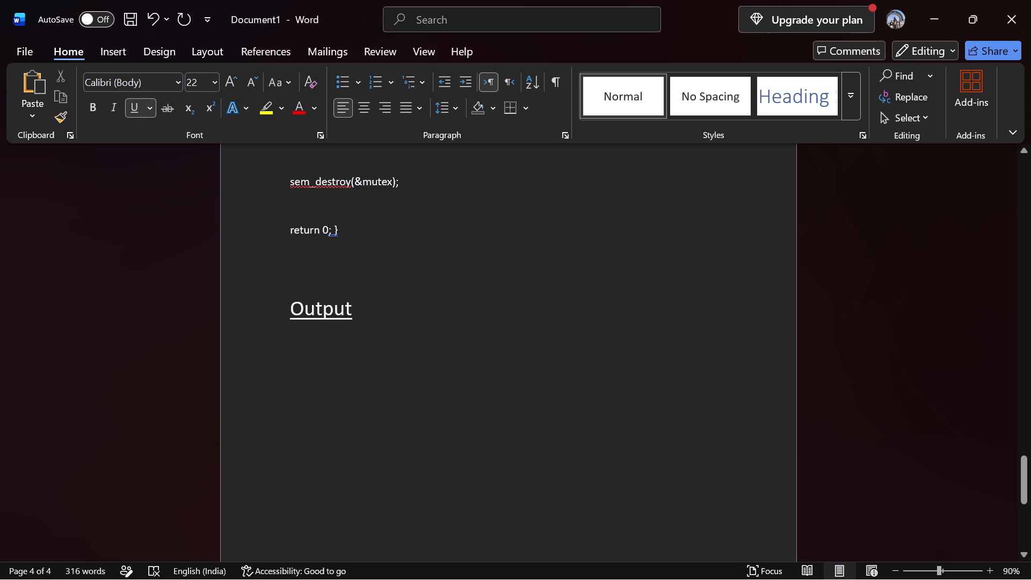
# Start a new line below the 'Output' heading with underlining off and font size 16.
pyautogui.click(131, 110)
pyautogui.press('Return')
pyautogui.tripleClick(247, 85)
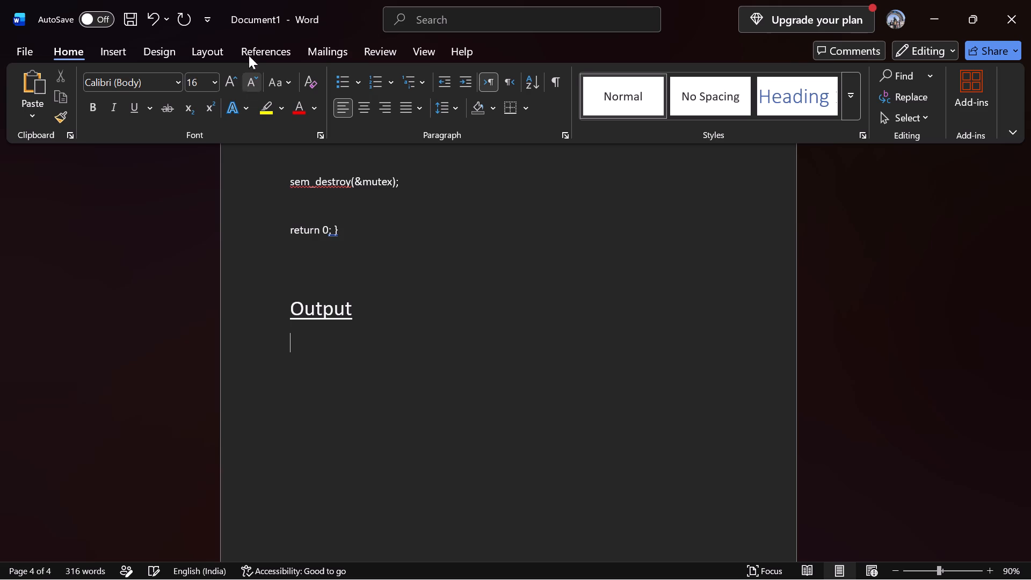
pyautogui.click(124, 49)
pyautogui.click(164, 111)
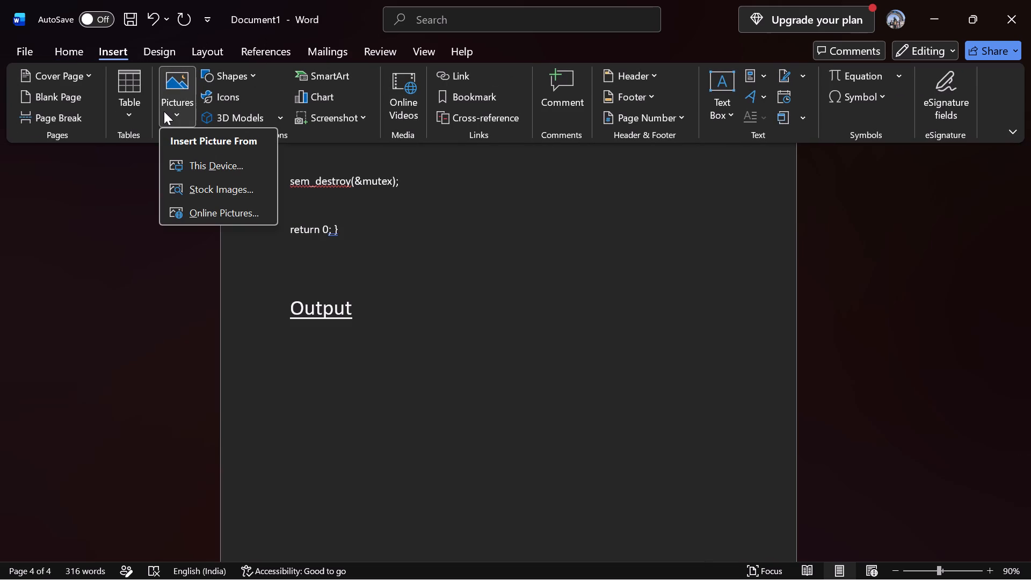
pyautogui.click(198, 175)
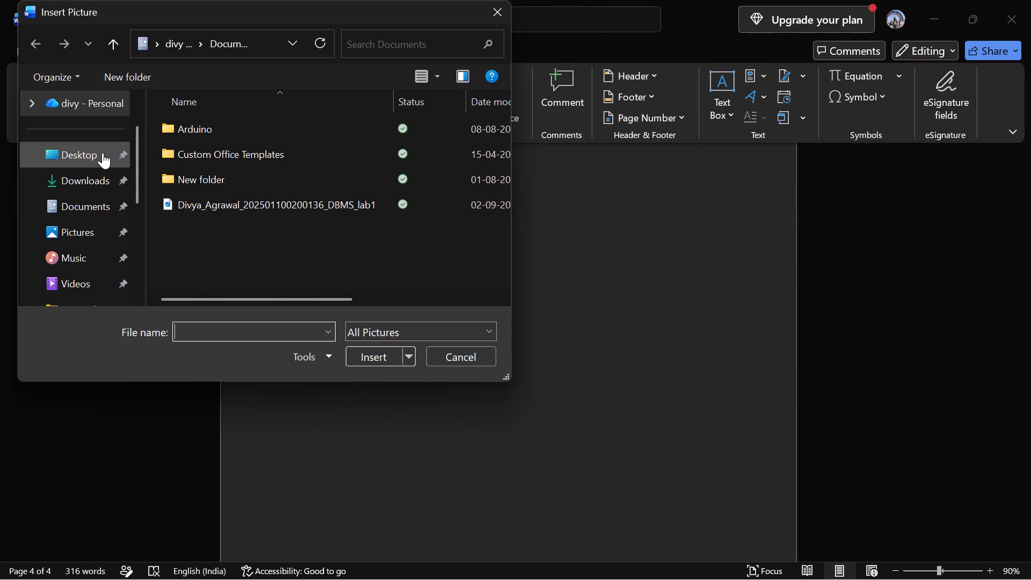
pyautogui.click(97, 158)
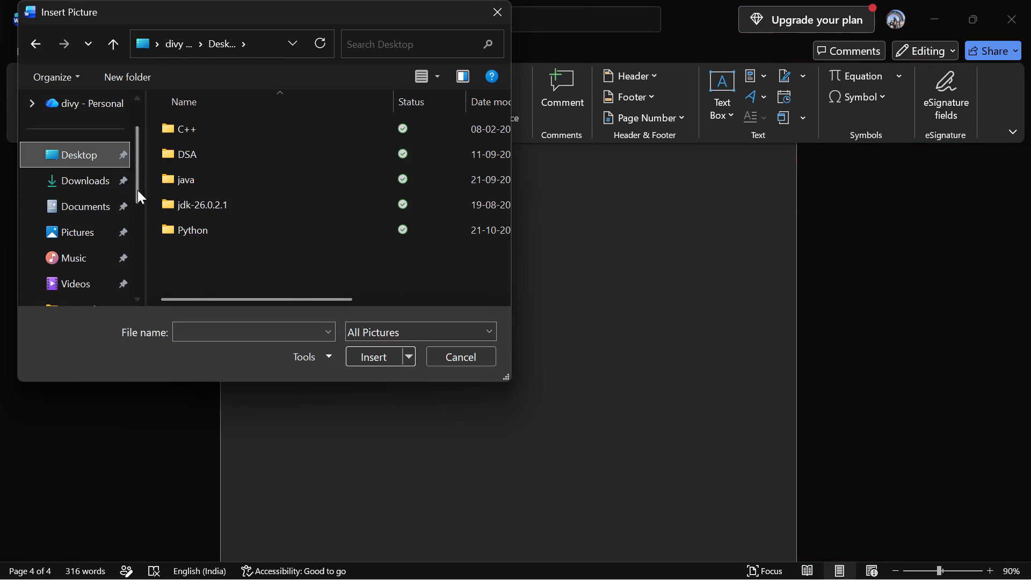
pyautogui.scroll(2, 102, 192)
pyautogui.click(75, 139)
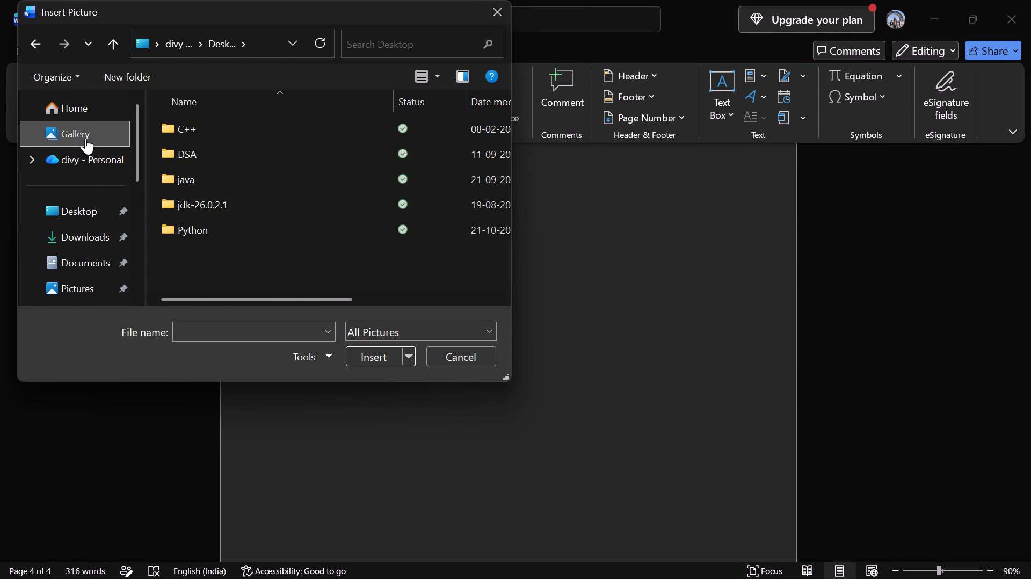
pyautogui.click(211, 159)
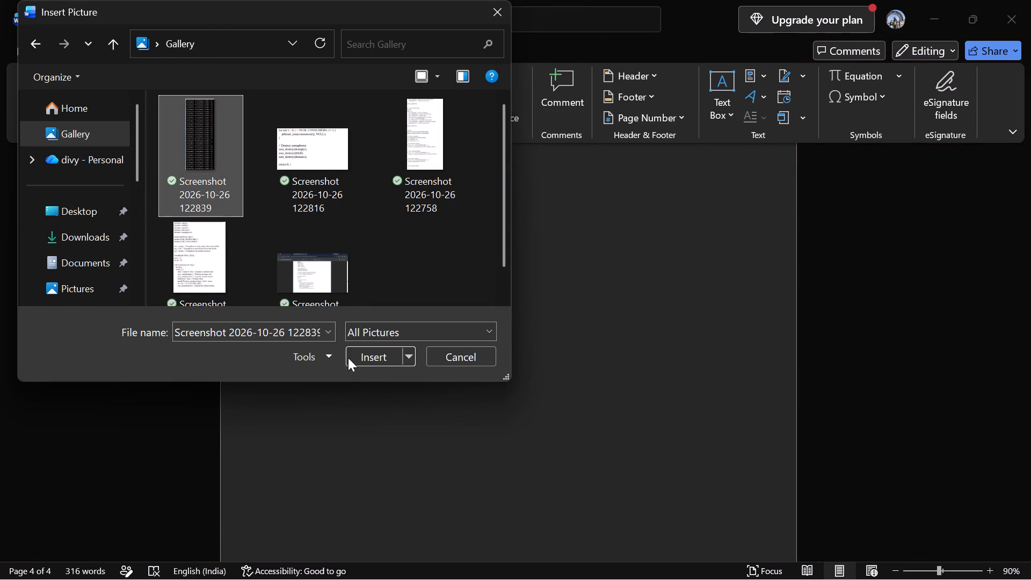
pyautogui.click(361, 352)
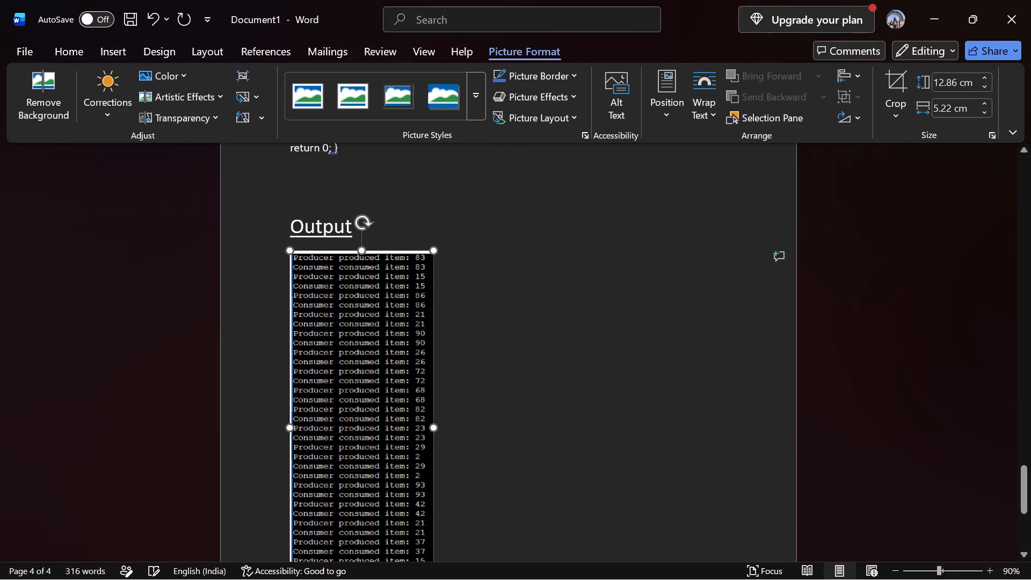
# Widen the output picture to about 7.49 cm, keeping its height at 12.86 cm.
pyautogui.scroll(-1, 526, 393)
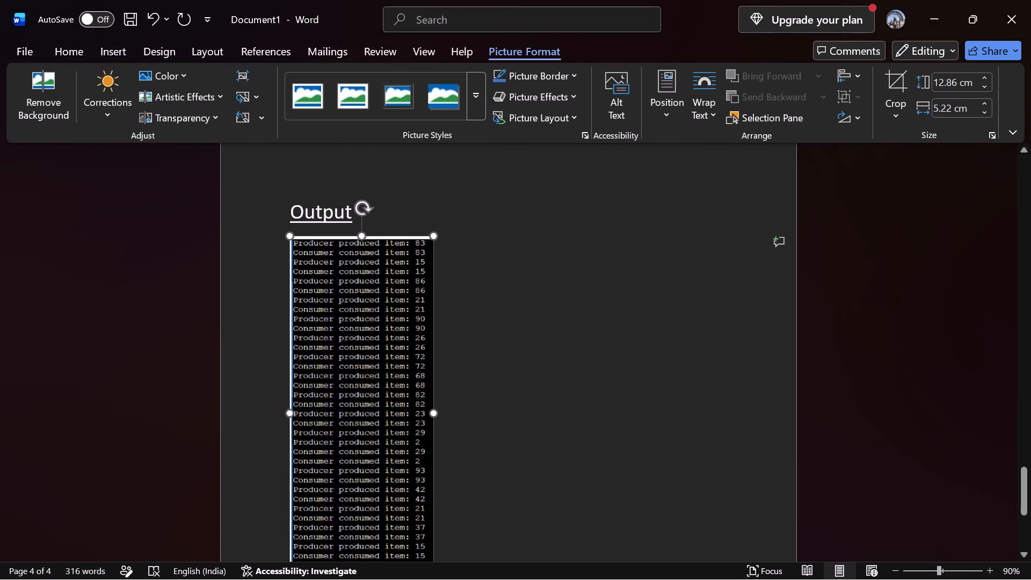
pyautogui.click(288, 414)
pyautogui.moveTo(288, 414); pyautogui.dragTo(249, 414)
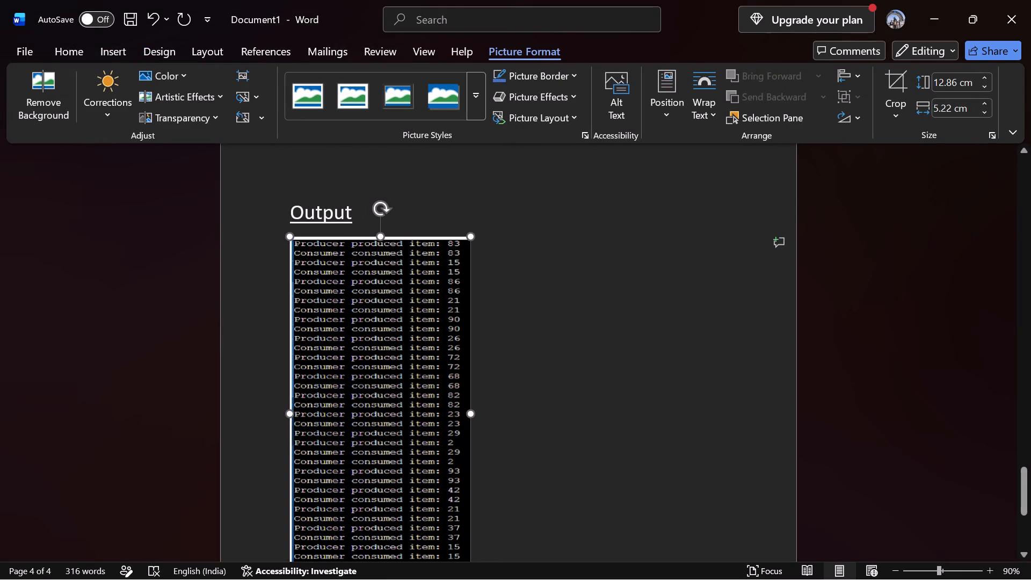
pyautogui.moveTo(249, 414); pyautogui.dragTo(227, 399)
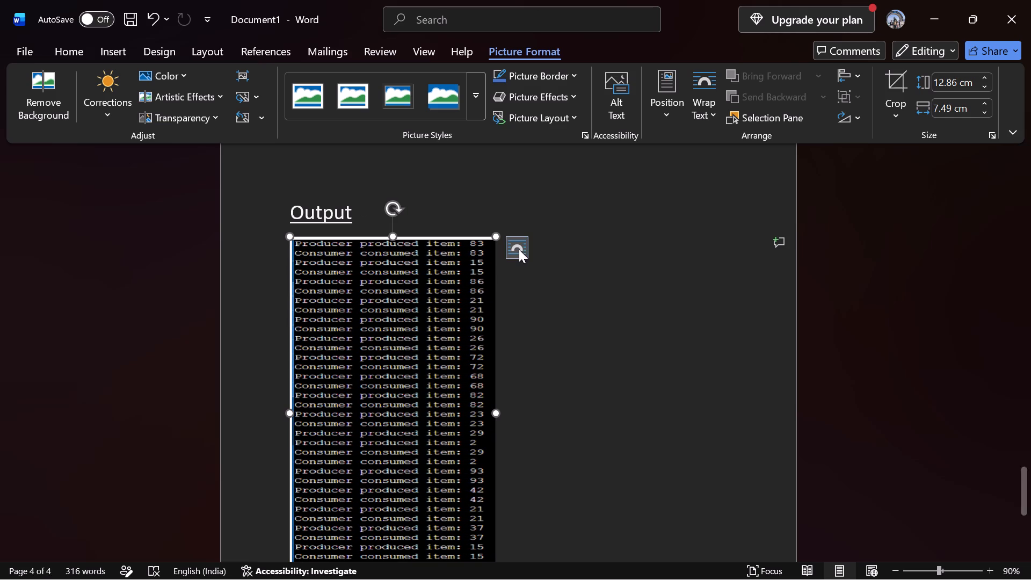
# Set the output picture's text wrapping to Tight.
pyautogui.click(518, 250)
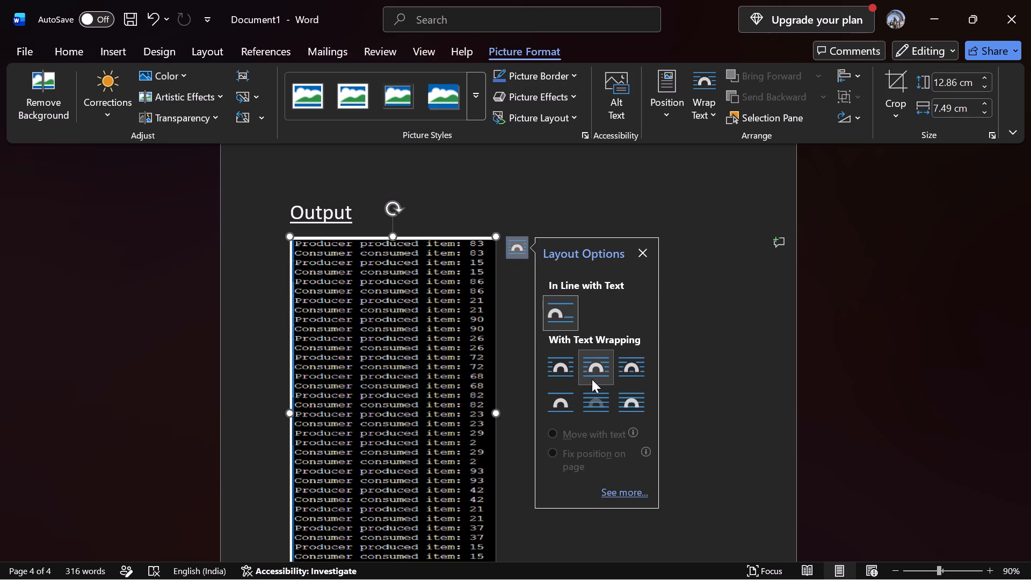
pyautogui.click(592, 379)
pyautogui.click(673, 394)
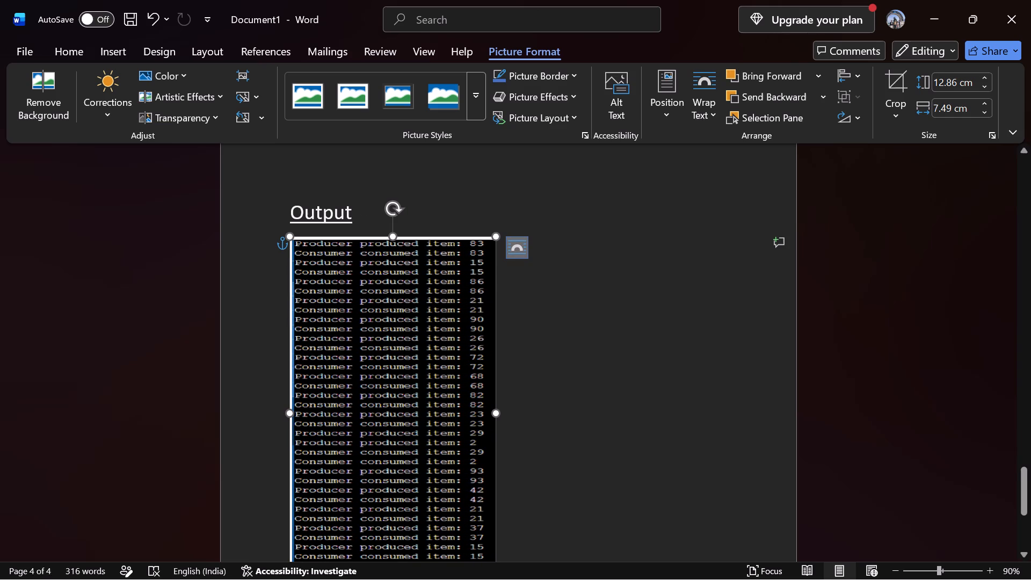
pyautogui.click(297, 402)
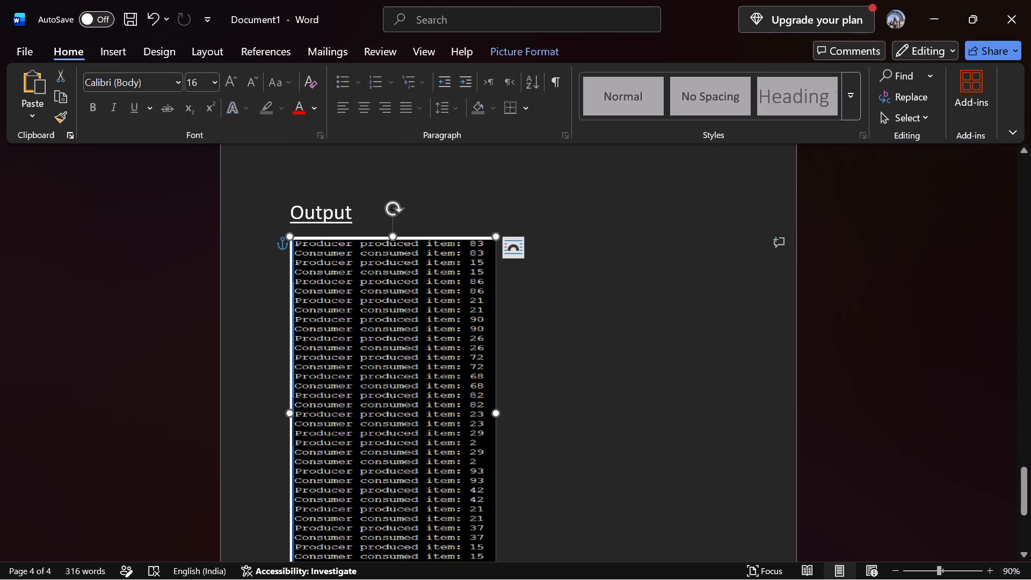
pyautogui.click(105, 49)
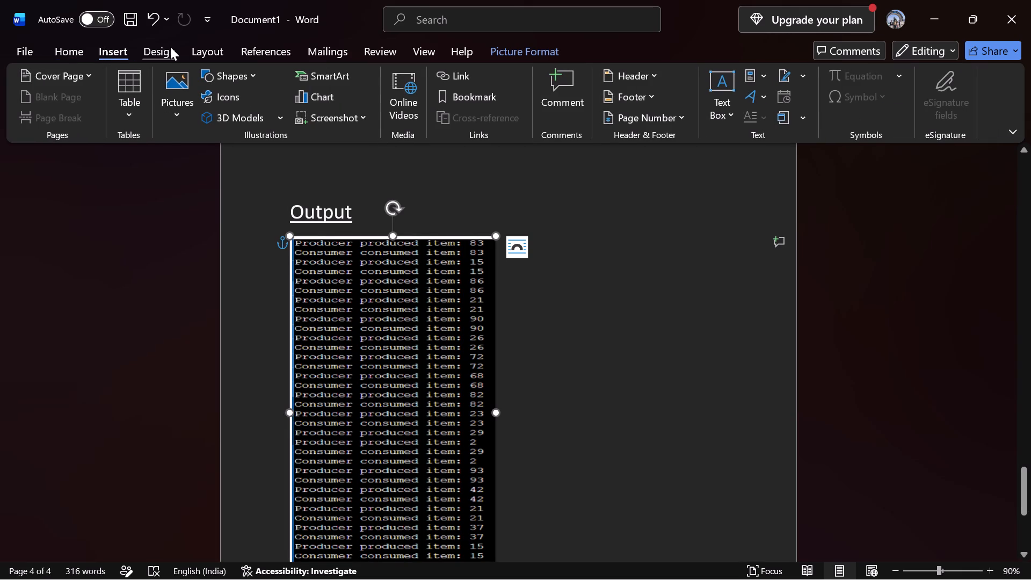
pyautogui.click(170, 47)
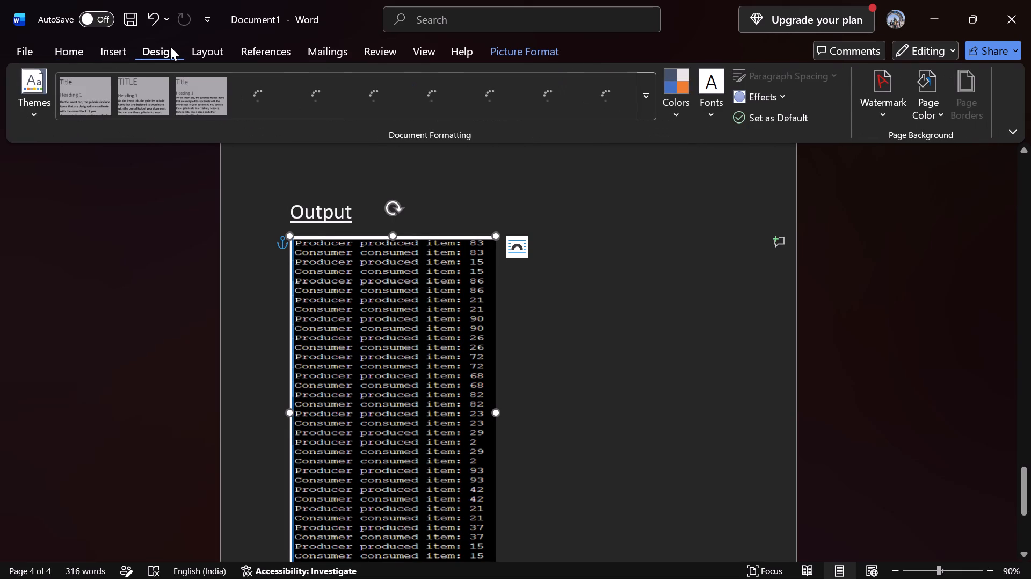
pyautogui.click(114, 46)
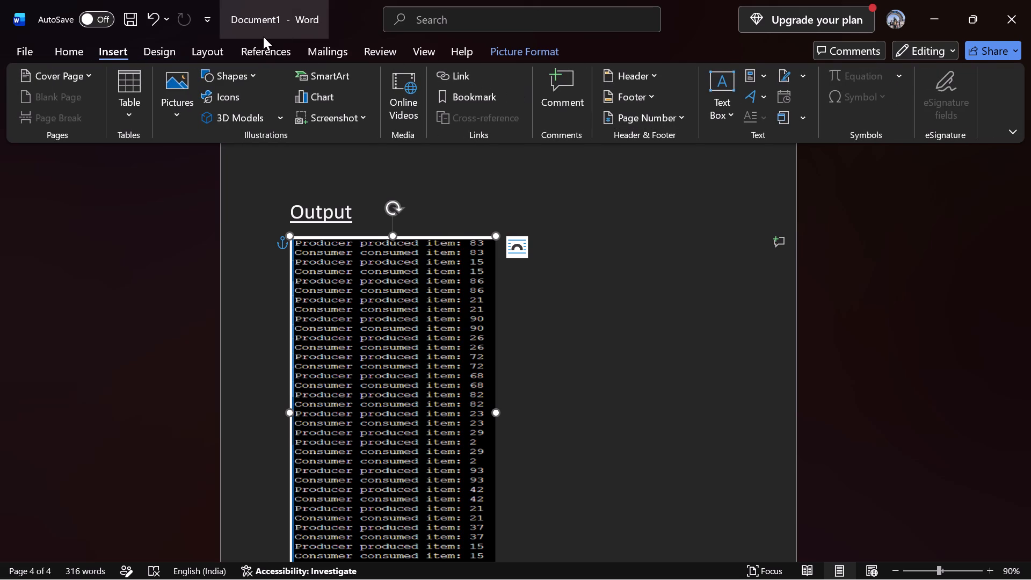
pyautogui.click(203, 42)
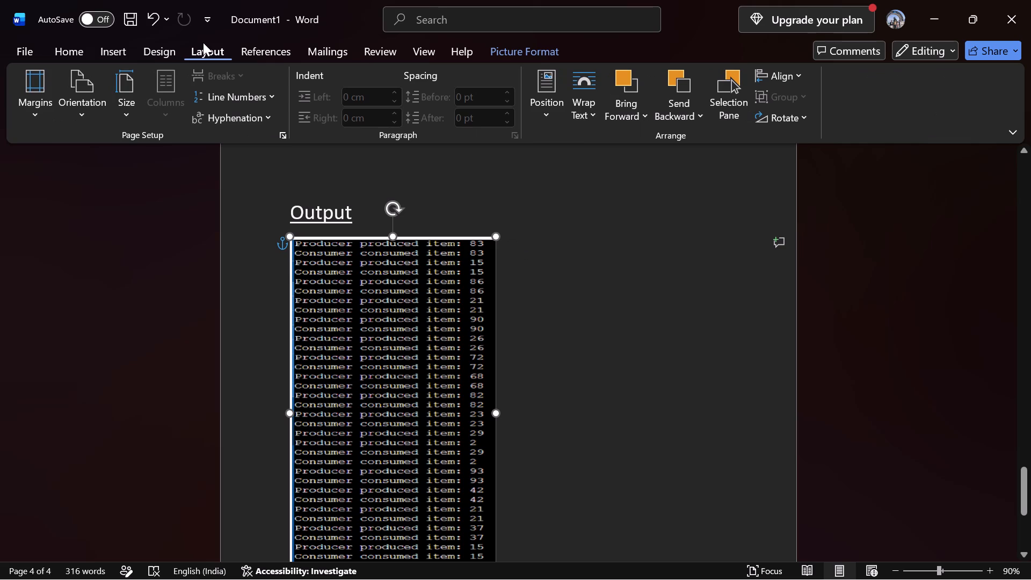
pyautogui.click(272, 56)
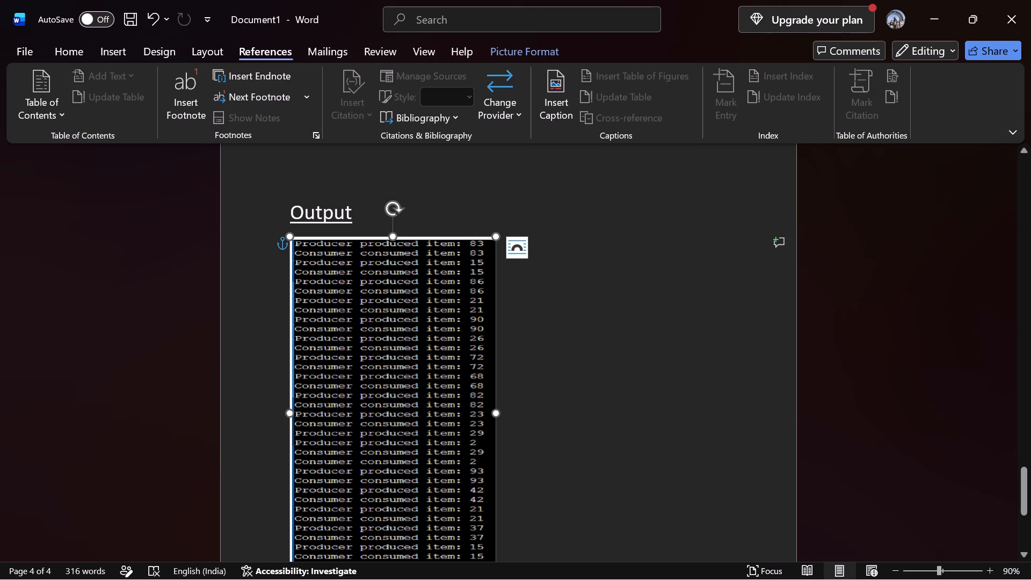
# Add a title line above the first #include line with the student's name, student ID and Lab_10, joined by underscores.
pyautogui.click(554, 436)
pyautogui.scroll(-5, 554, 436)
pyautogui.scroll(4, 554, 436)
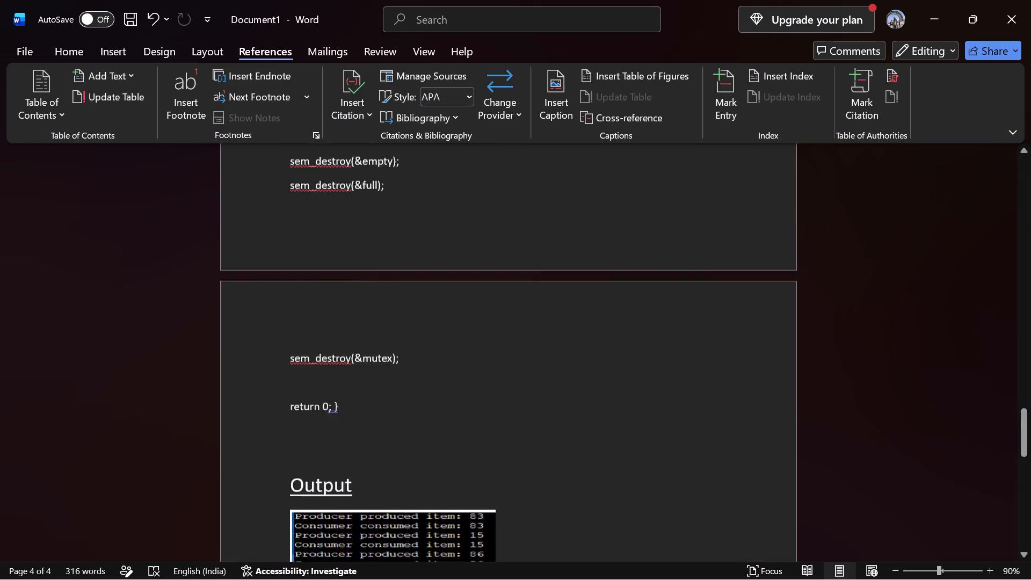
pyautogui.scroll(3, 554, 436)
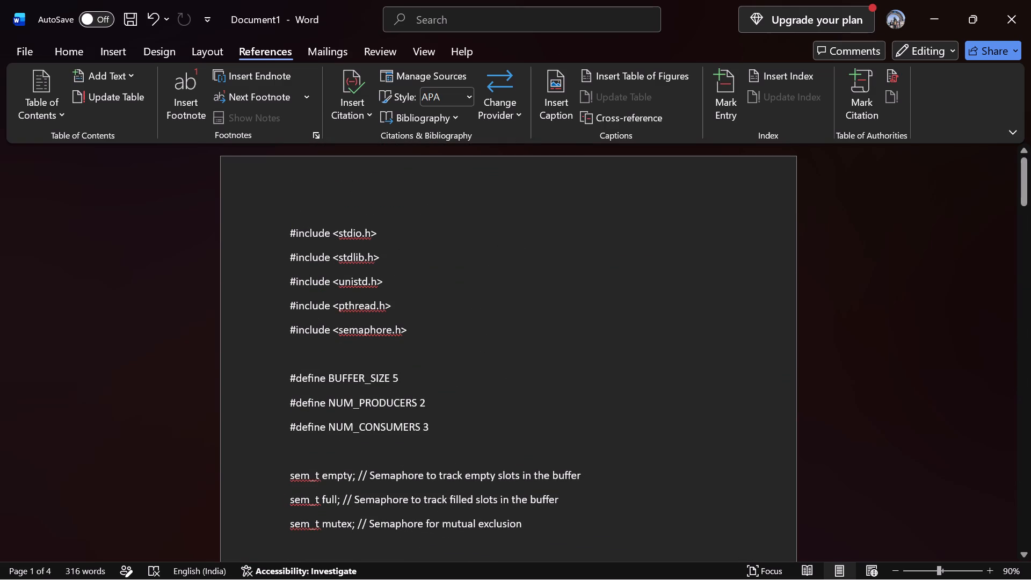
pyautogui.click(292, 224)
pyautogui.press('Return')
pyautogui.press('Return')
pyautogui.press('Up')
pyautogui.press('Up')
pyautogui.press('Up')
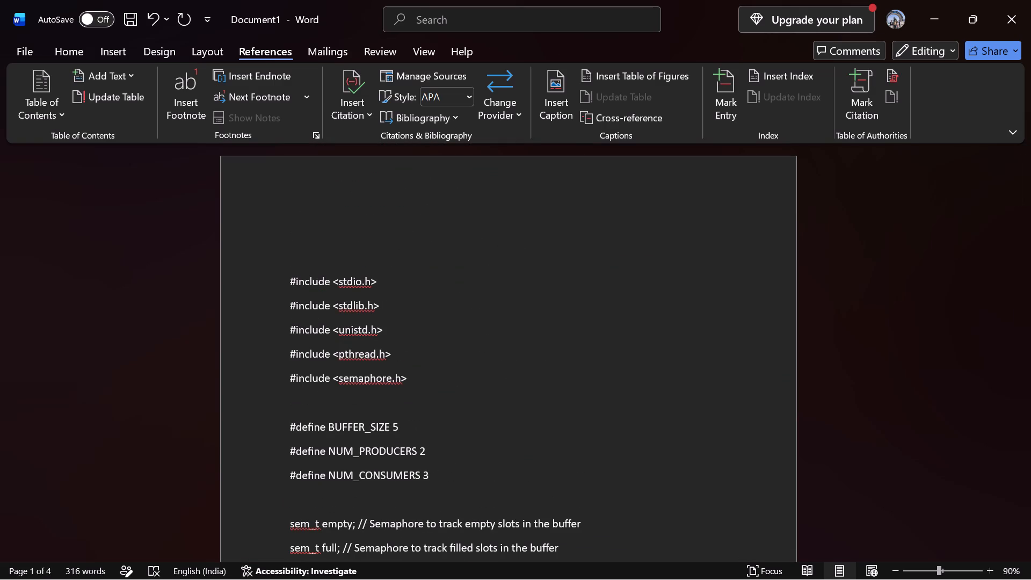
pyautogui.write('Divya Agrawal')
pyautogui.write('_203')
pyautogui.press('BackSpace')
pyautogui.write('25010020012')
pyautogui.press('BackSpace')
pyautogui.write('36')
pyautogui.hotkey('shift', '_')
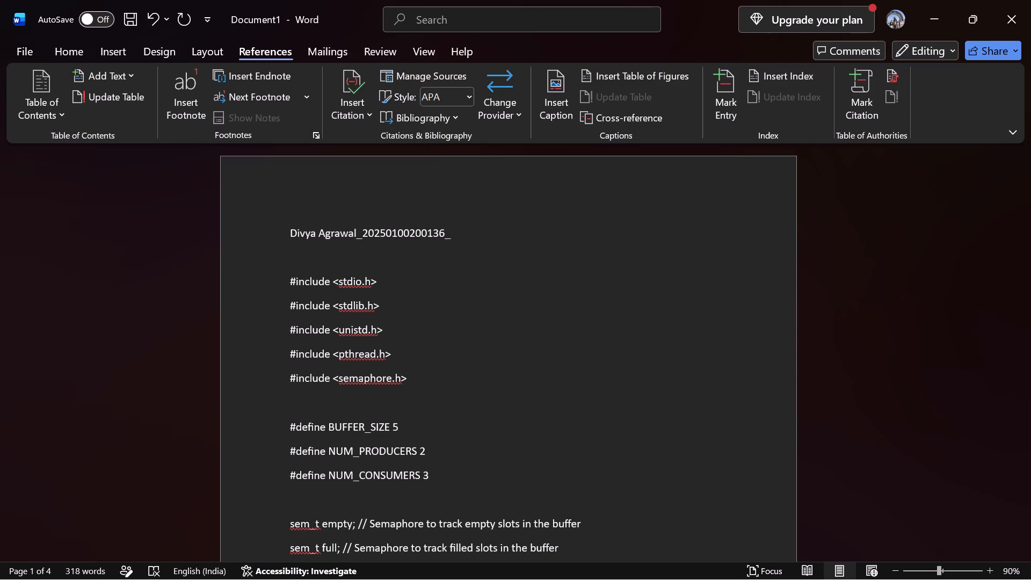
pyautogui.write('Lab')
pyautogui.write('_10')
# Enlarge the whole title line at the top of the first page to font size 26.
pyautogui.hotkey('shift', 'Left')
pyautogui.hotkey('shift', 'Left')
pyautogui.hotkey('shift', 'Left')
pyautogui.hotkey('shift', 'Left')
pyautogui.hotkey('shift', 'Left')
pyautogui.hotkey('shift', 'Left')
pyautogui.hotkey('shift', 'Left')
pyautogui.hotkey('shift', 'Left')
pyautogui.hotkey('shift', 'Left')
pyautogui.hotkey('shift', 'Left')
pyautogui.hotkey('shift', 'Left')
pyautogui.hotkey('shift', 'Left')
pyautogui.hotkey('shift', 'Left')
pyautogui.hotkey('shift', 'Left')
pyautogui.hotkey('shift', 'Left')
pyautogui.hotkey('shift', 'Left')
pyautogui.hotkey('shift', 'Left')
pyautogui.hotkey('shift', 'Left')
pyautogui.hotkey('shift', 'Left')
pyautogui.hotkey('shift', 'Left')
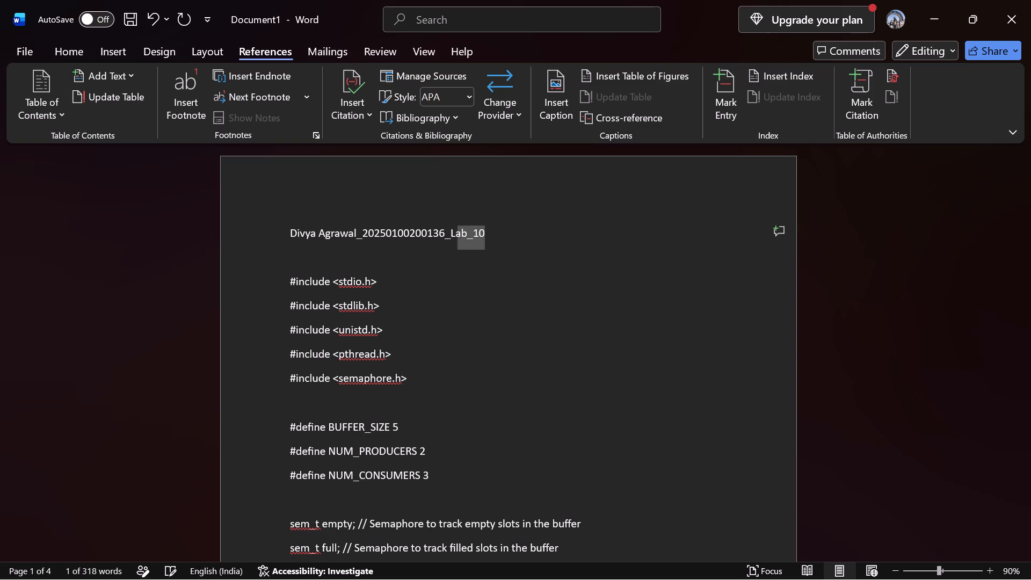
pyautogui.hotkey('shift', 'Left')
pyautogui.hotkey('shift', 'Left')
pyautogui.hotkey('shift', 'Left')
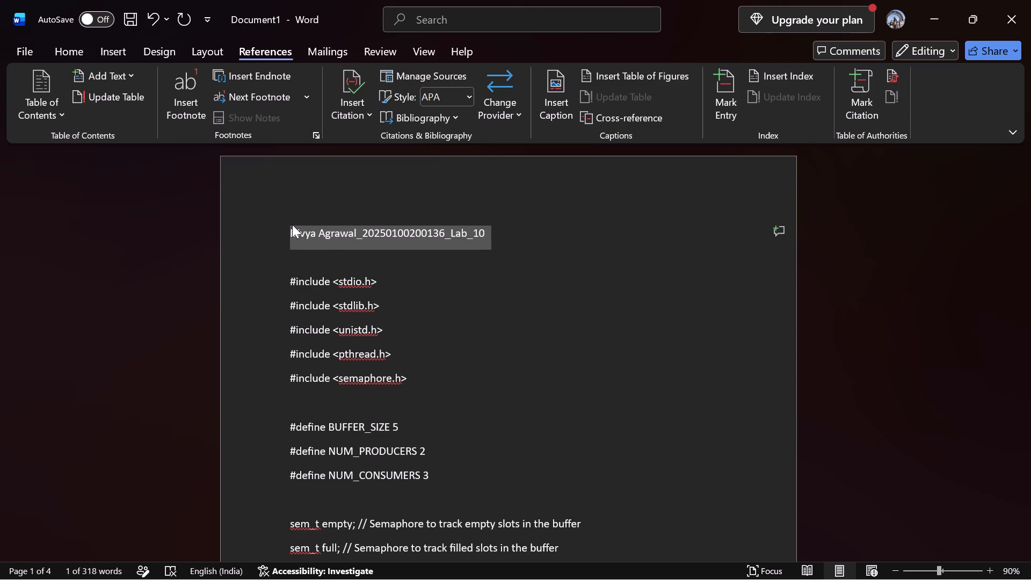
pyautogui.click(78, 52)
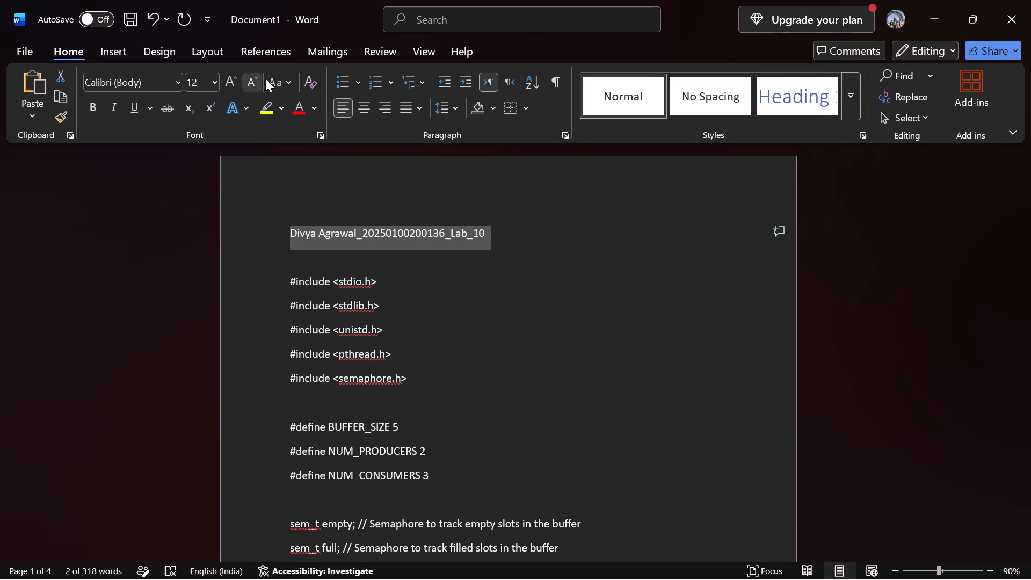
pyautogui.tripleClick(230, 82)
pyautogui.tripleClick(230, 82)
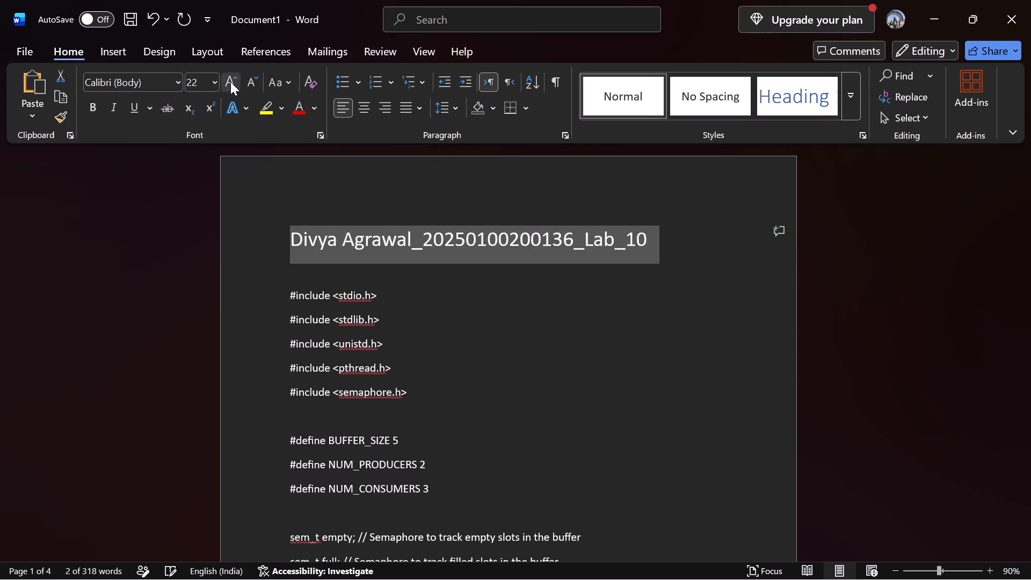
pyautogui.click(230, 82)
pyautogui.click(393, 328)
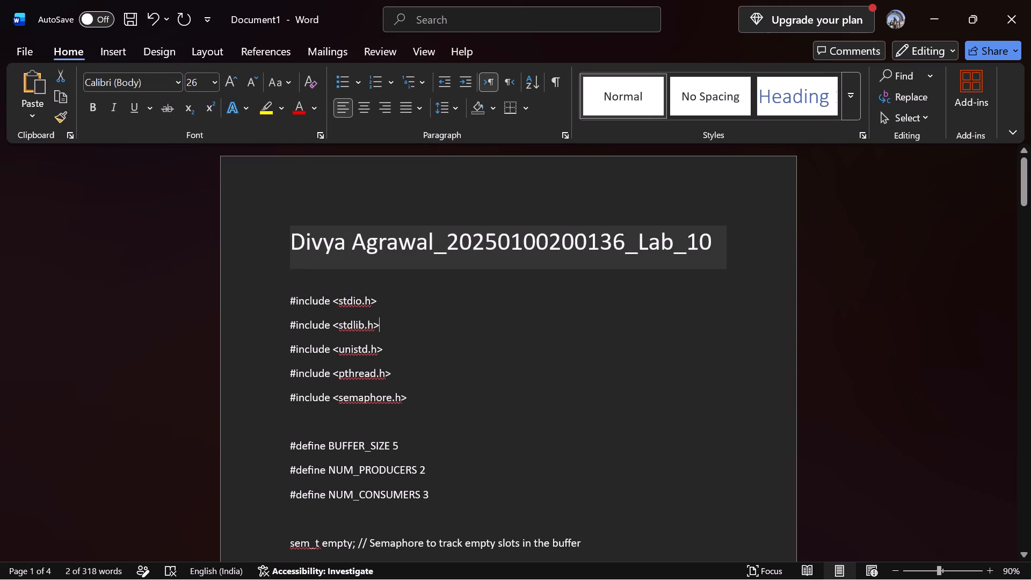
pyautogui.scroll(-1, 530, 383)
pyautogui.scroll(4, 530, 383)
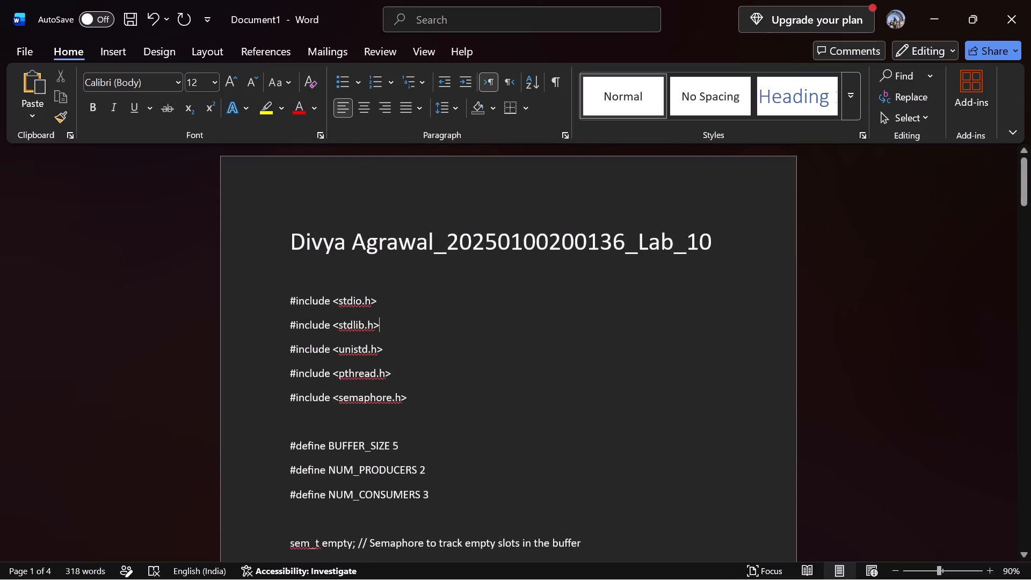
# Start saving the document to the Downloads folder, naming it with the student's name followed by _Lab_10_OS, with underscores instead of spaces.
pyautogui.click(20, 58)
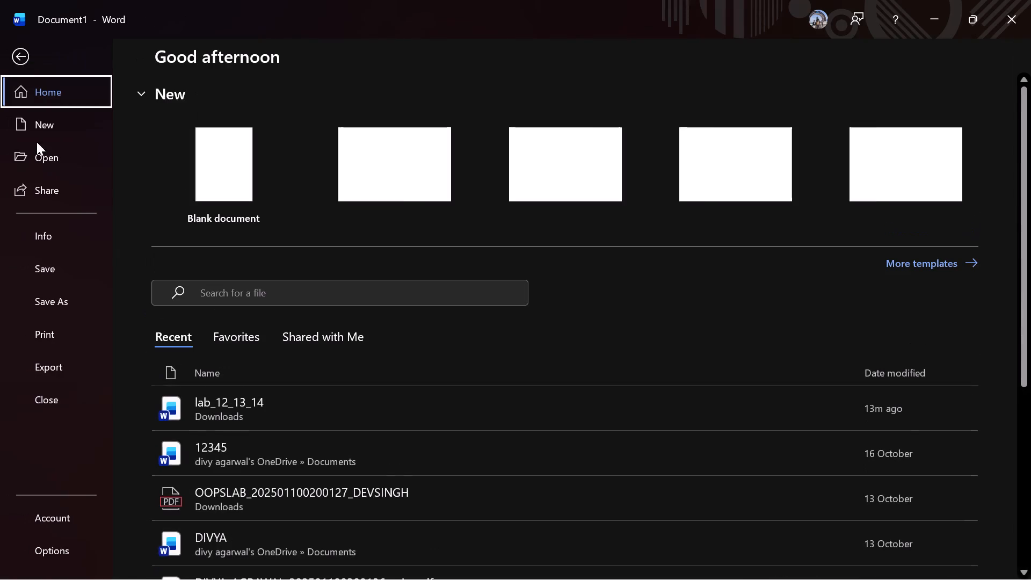
pyautogui.click(52, 302)
pyautogui.click(215, 347)
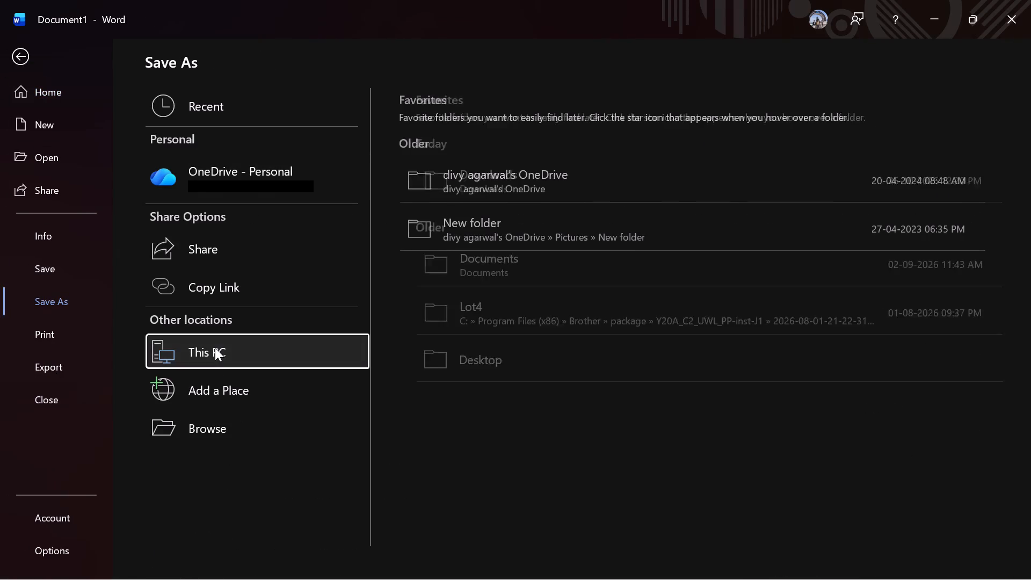
pyautogui.click(516, 171)
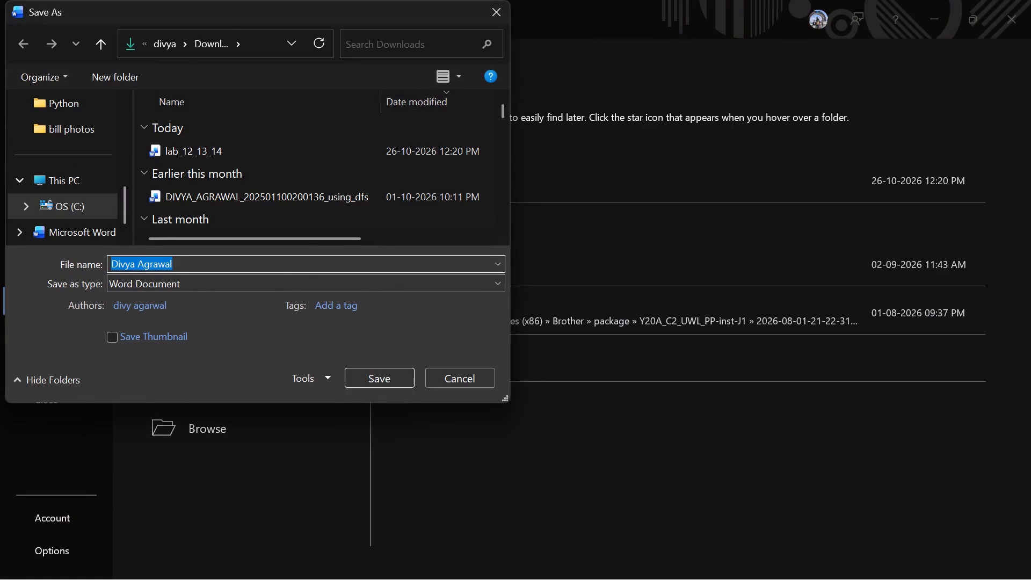
pyautogui.press('Right')
pyautogui.press('Left')
pyautogui.press('Left')
pyautogui.press('Left')
pyautogui.press('Left')
pyautogui.press('Left')
pyautogui.press('Left')
pyautogui.press('Left')
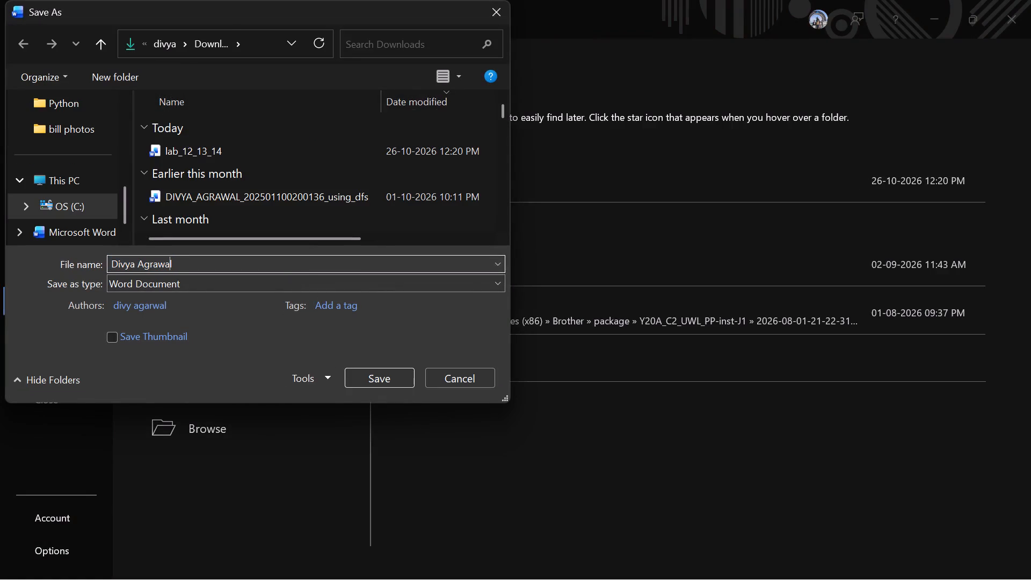
pyautogui.press('BackSpace')
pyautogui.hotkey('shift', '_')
pyautogui.press('Right')
pyautogui.press('Right')
pyautogui.press('Right')
pyautogui.press('Right')
pyautogui.press('Right')
pyautogui.press('Right')
pyautogui.press('Right')
pyautogui.press('Right')
pyautogui.press('Right')
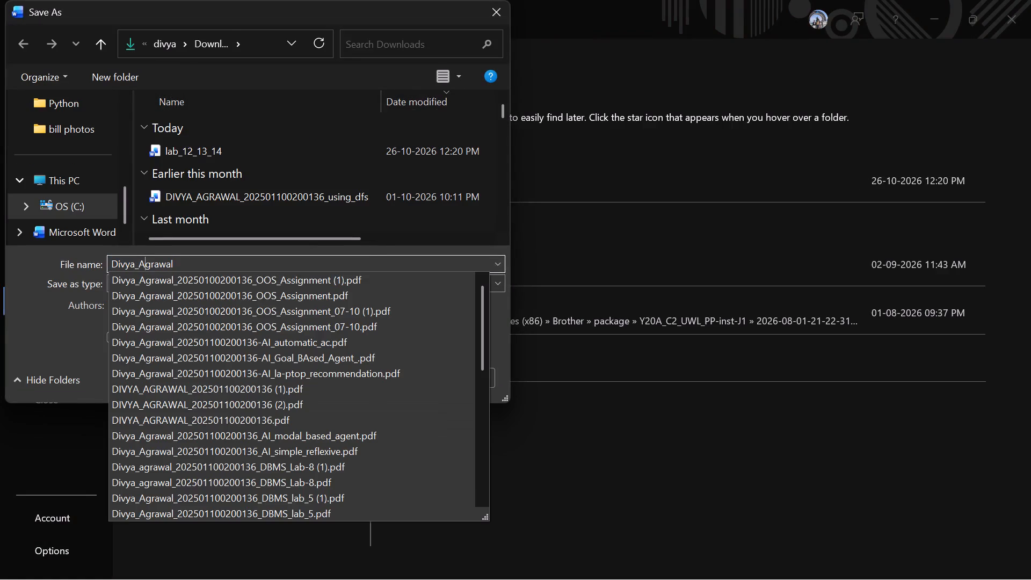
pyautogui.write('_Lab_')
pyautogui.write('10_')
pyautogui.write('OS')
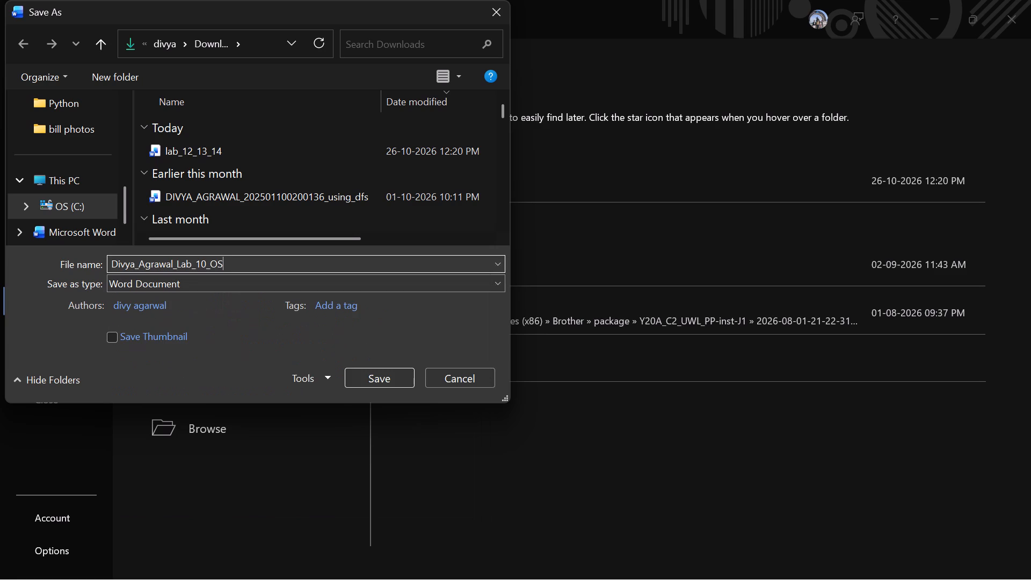
# Insert the student ID and an underscore before Lab_10_OS in the file name.
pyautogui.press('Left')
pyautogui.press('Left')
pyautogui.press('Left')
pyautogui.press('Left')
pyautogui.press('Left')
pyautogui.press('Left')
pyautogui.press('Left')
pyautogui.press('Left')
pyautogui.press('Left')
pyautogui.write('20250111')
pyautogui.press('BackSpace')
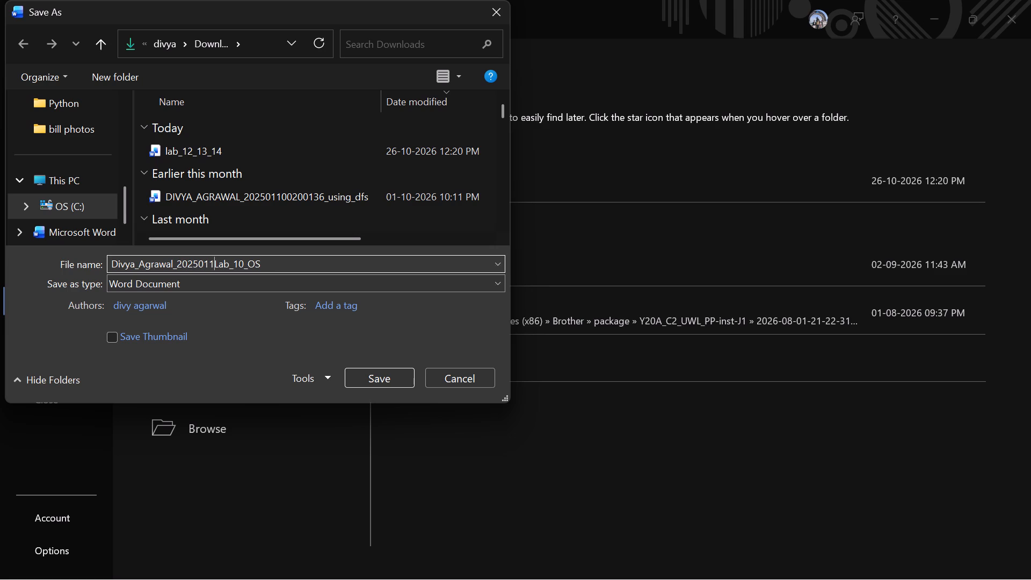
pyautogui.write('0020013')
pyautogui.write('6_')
# Save the document in PDF format and close the PDF preview that opens in the browser.
pyautogui.click(195, 281)
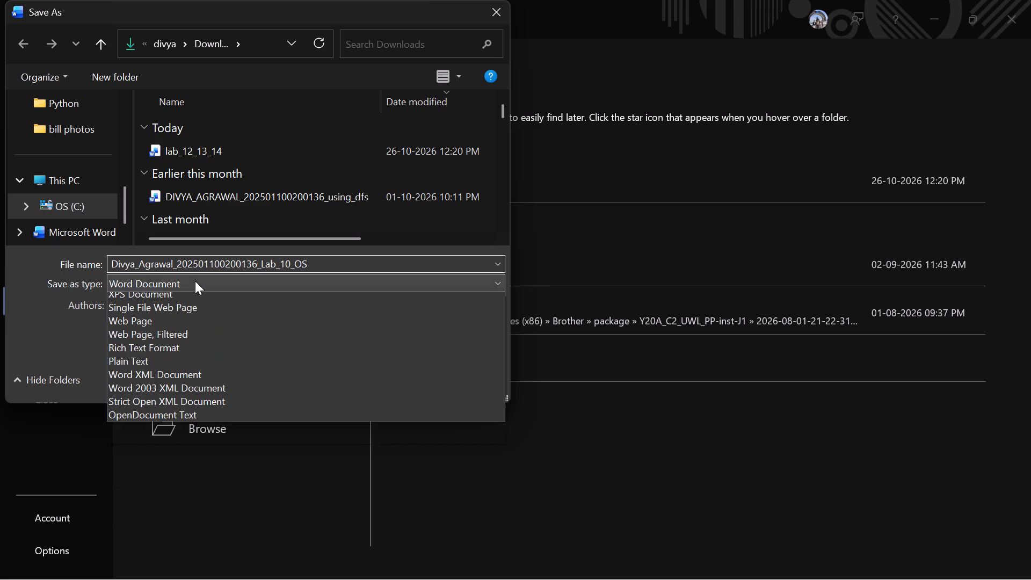
pyautogui.click(188, 381)
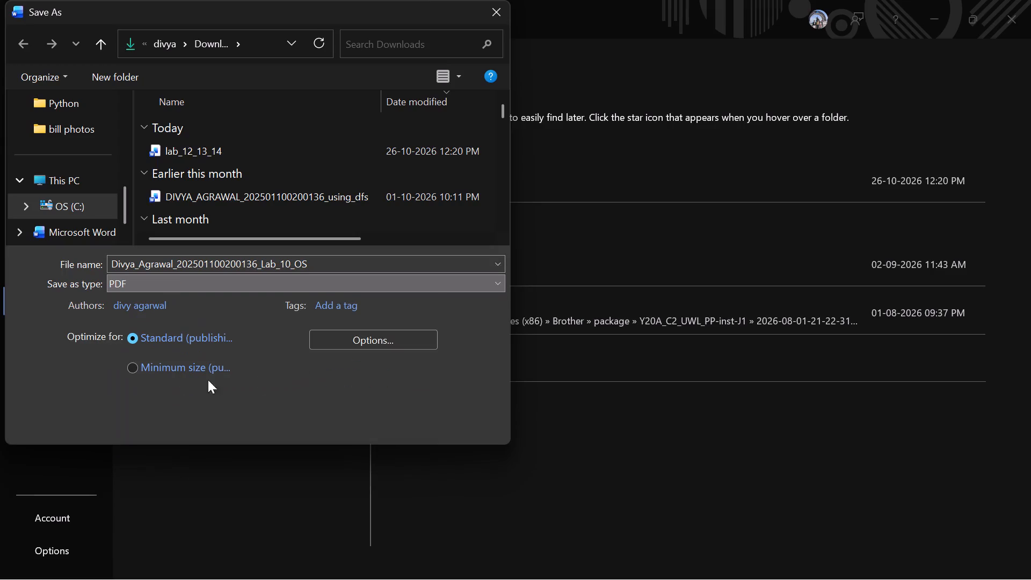
pyautogui.click(383, 422)
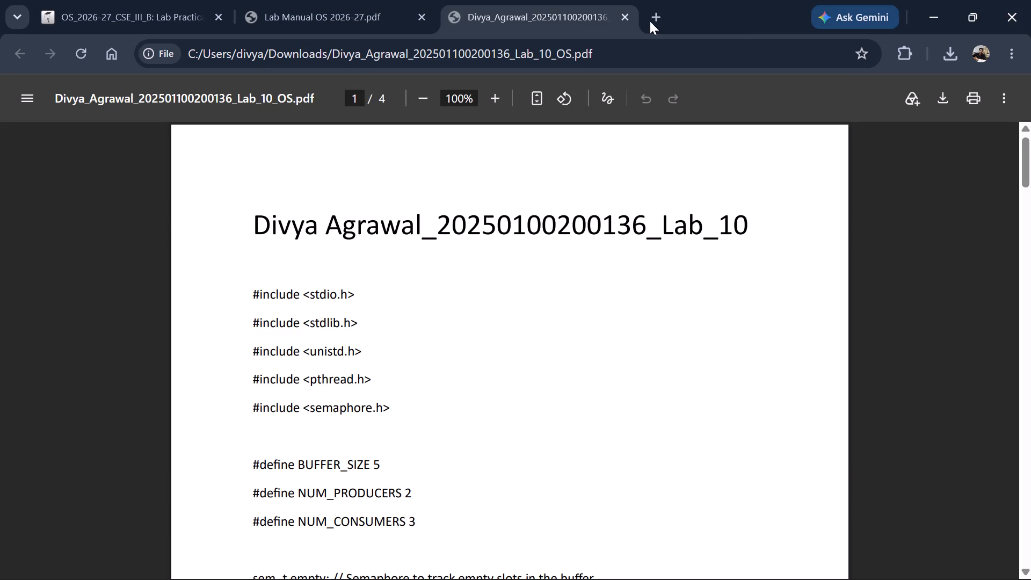
pyautogui.click(624, 15)
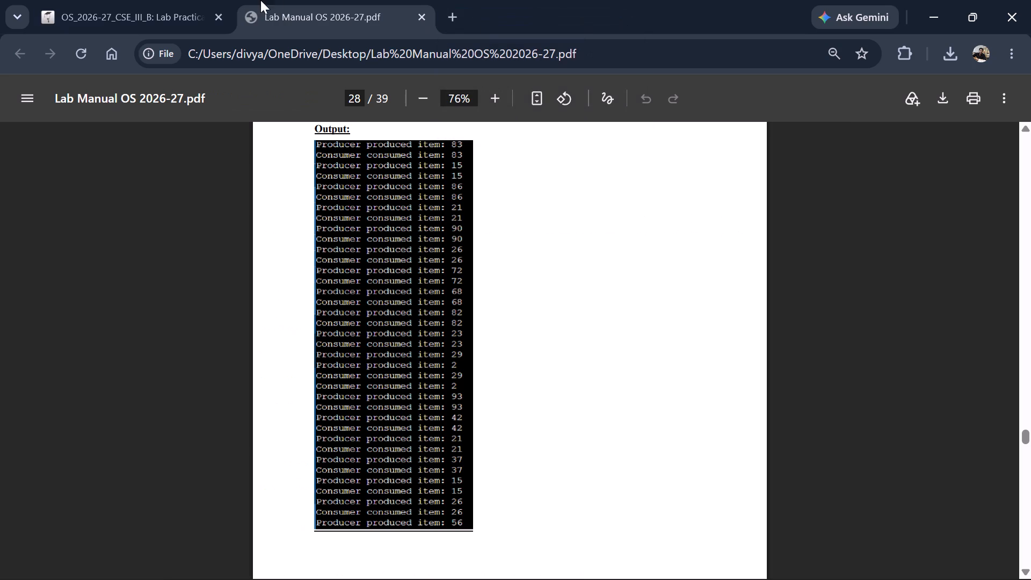
# Start a new submission for Lab Practical 10 on its Moodle assignment page.
pyautogui.click(120, 4)
pyautogui.scroll(-1, 374, 480)
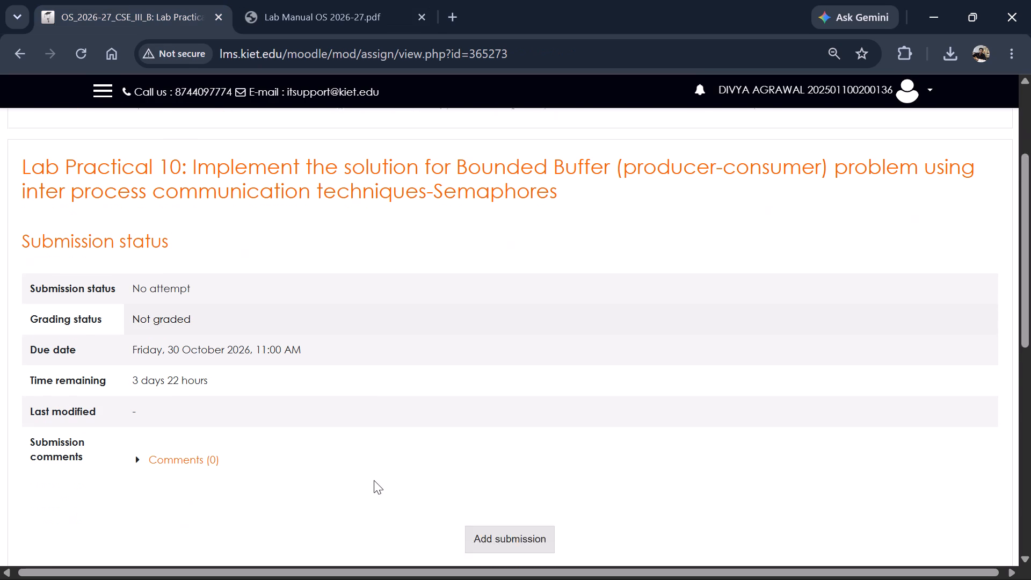
pyautogui.scroll(-2, 374, 480)
pyautogui.click(492, 313)
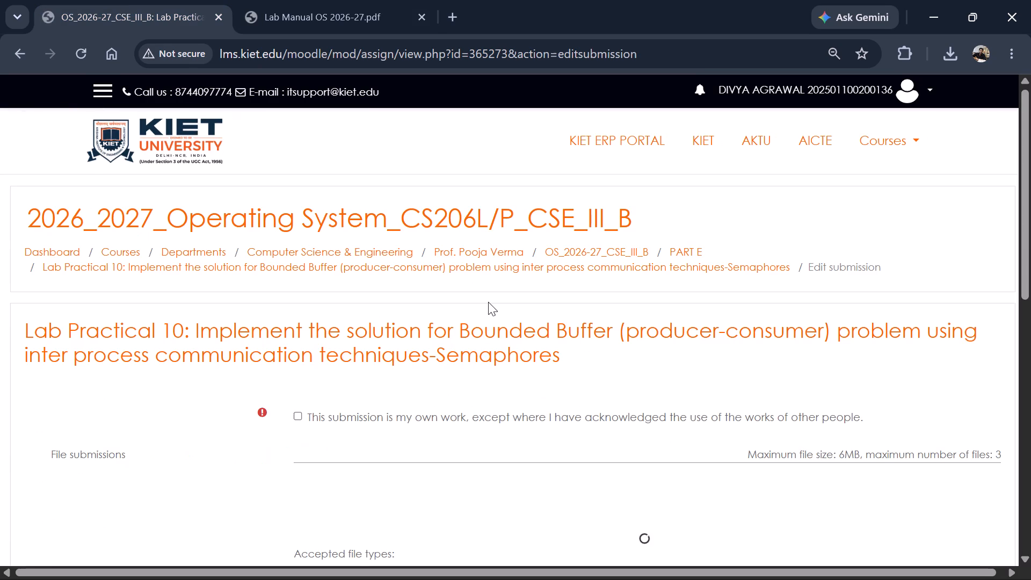
# Upload the Lab_10_OS PDF from the Downloads folder to the assignment's file submissions.
pyautogui.scroll(-1, 500, 397)
pyautogui.click(543, 458)
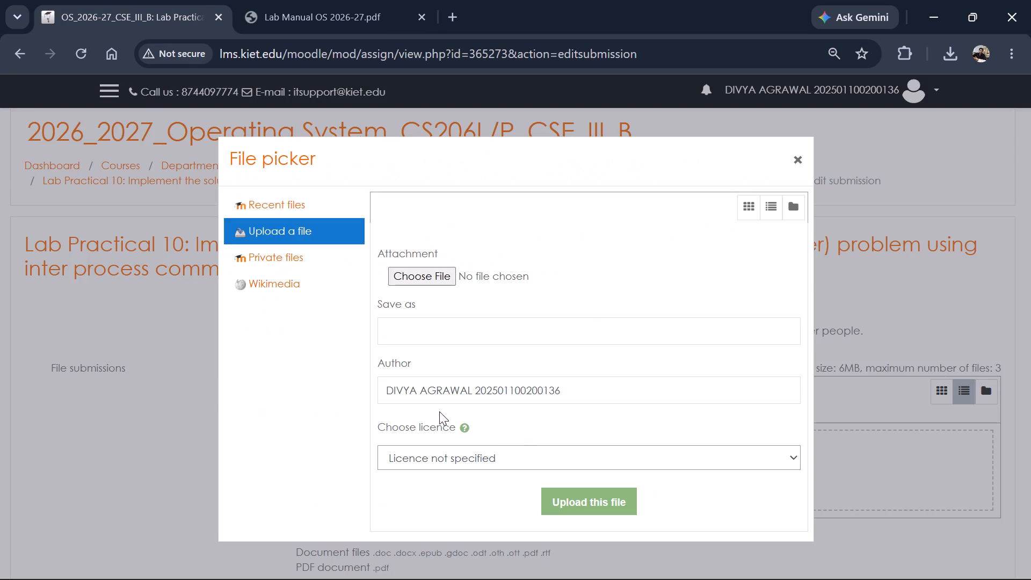
pyautogui.click(397, 272)
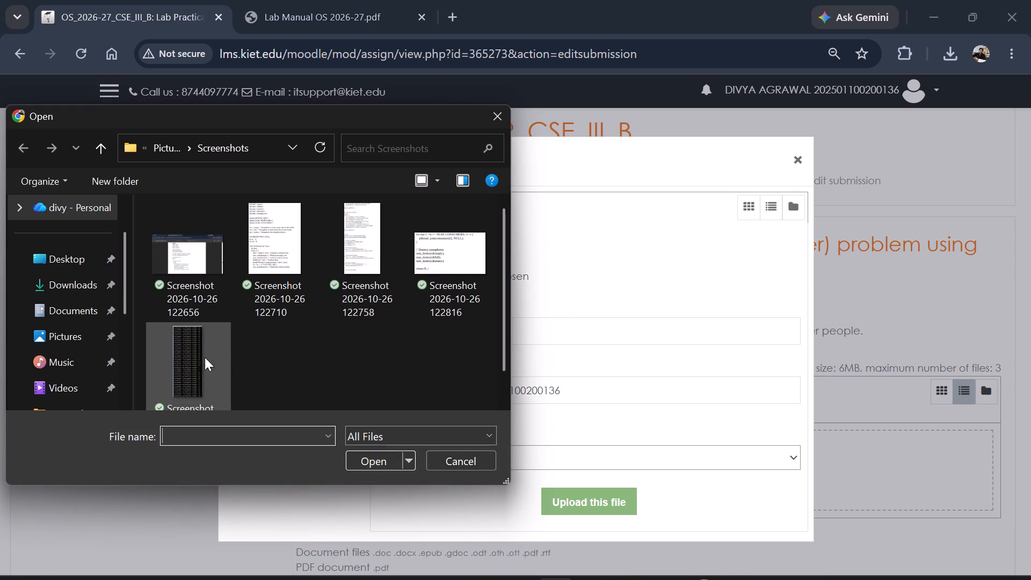
pyautogui.click(79, 277)
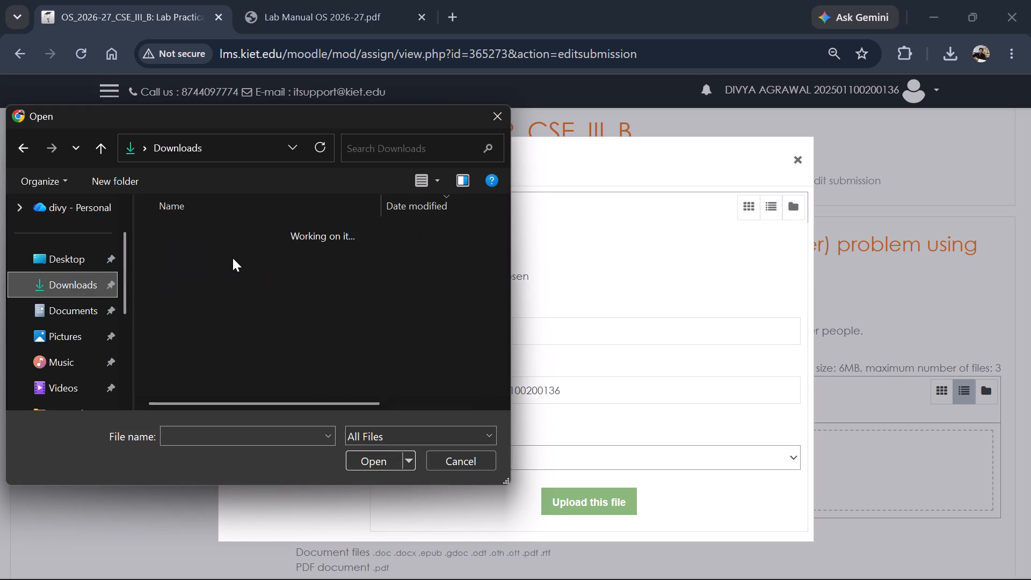
pyautogui.click(198, 248)
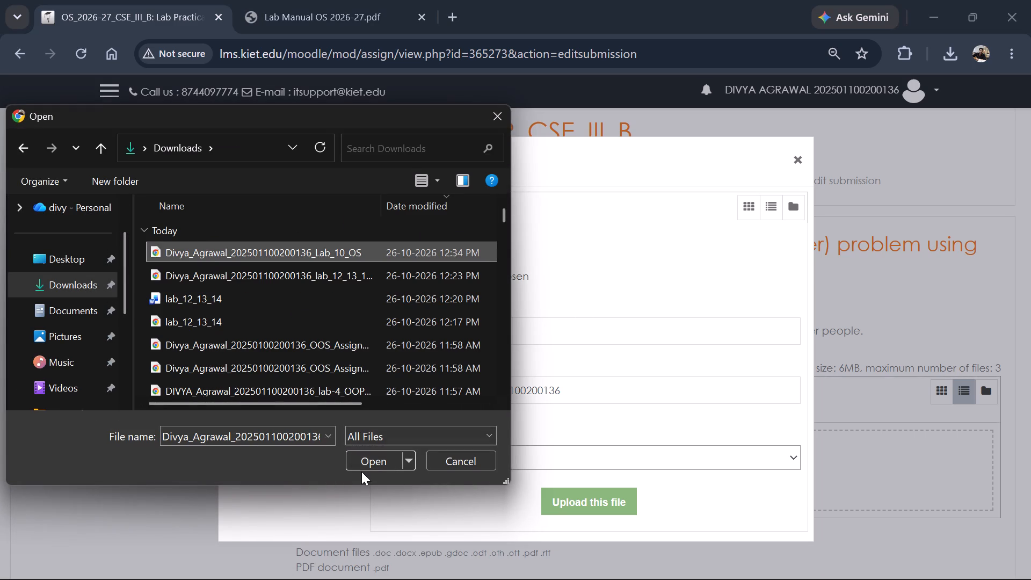
pyautogui.click(361, 462)
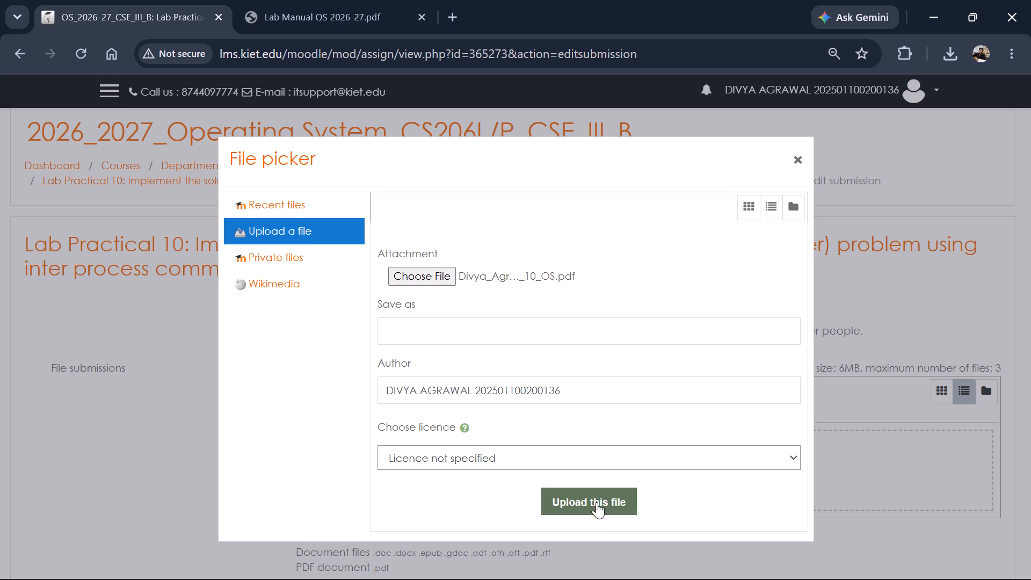
pyautogui.click(597, 505)
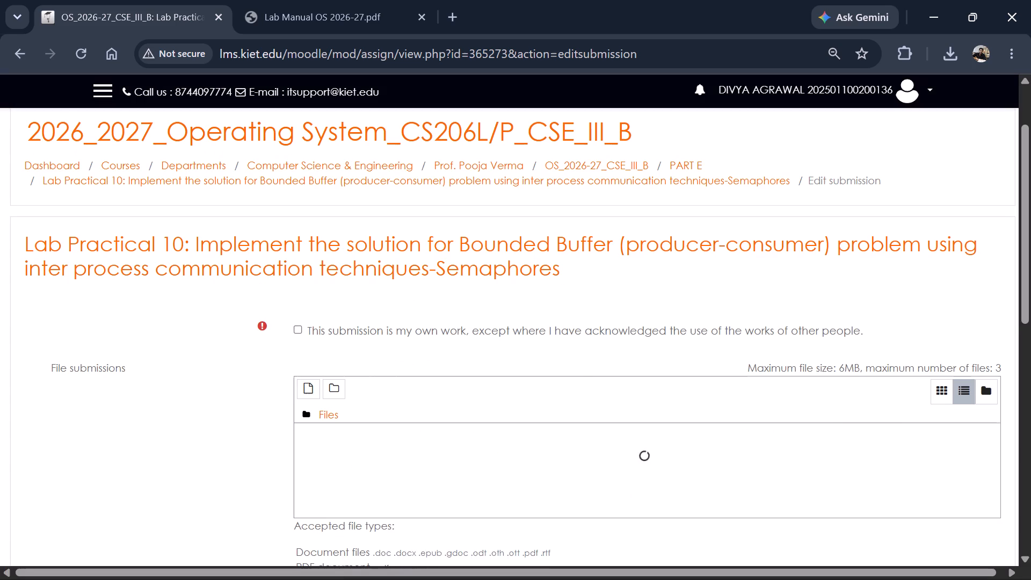
# Declare the submission as own work and save the changes to submit Lab Practical 10.
pyautogui.click(301, 333)
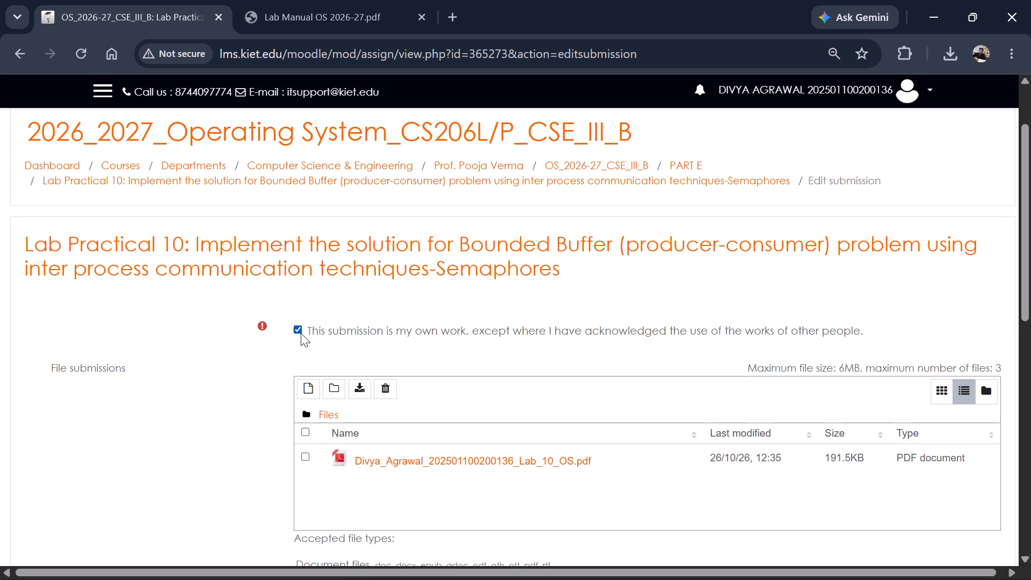
pyautogui.click(302, 429)
pyautogui.scroll(-3, 302, 429)
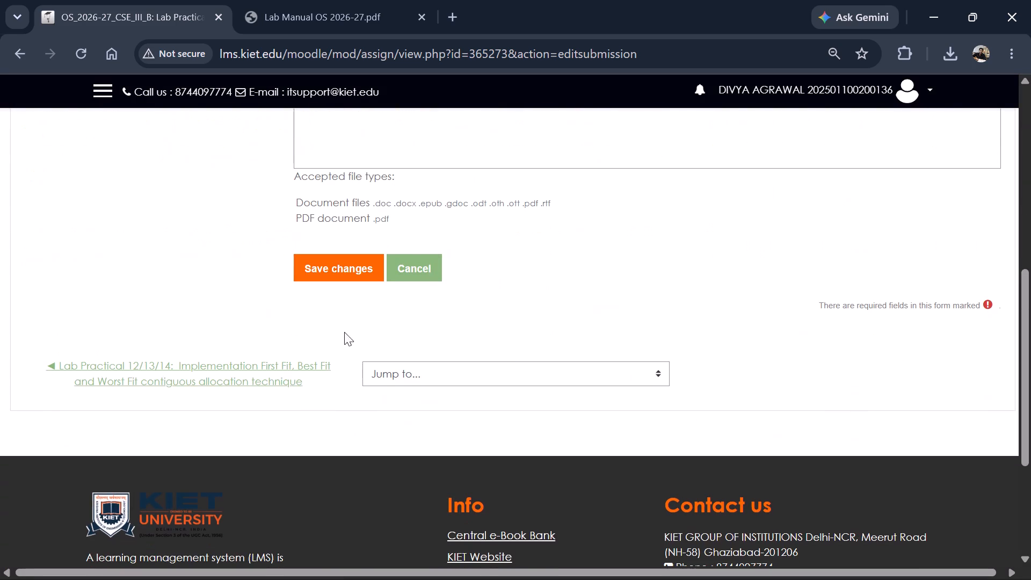
pyautogui.click(326, 261)
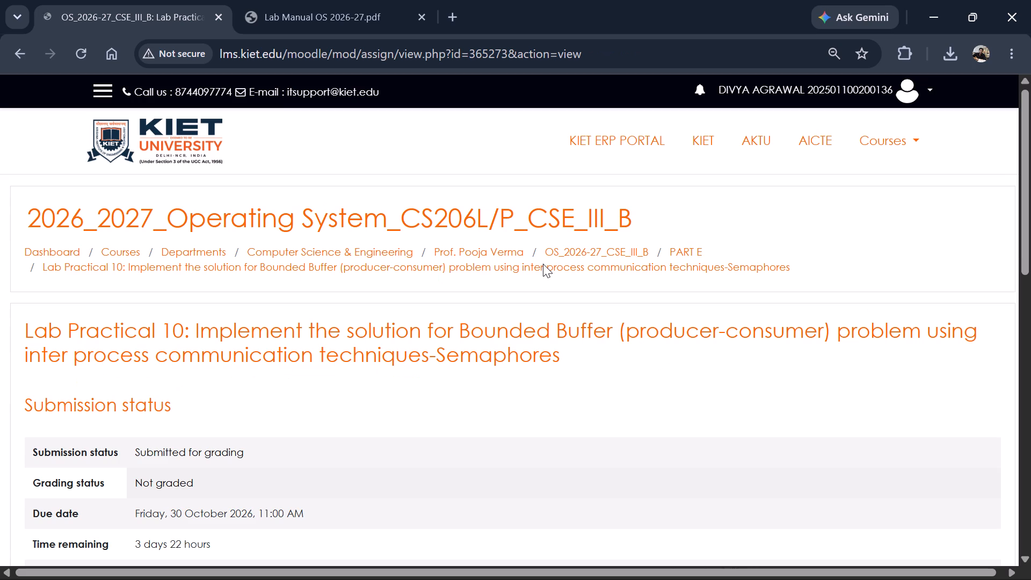
# Review the submission status, due date and submitted file of Lab Practical 10.
pyautogui.scroll(-3, 523, 380)
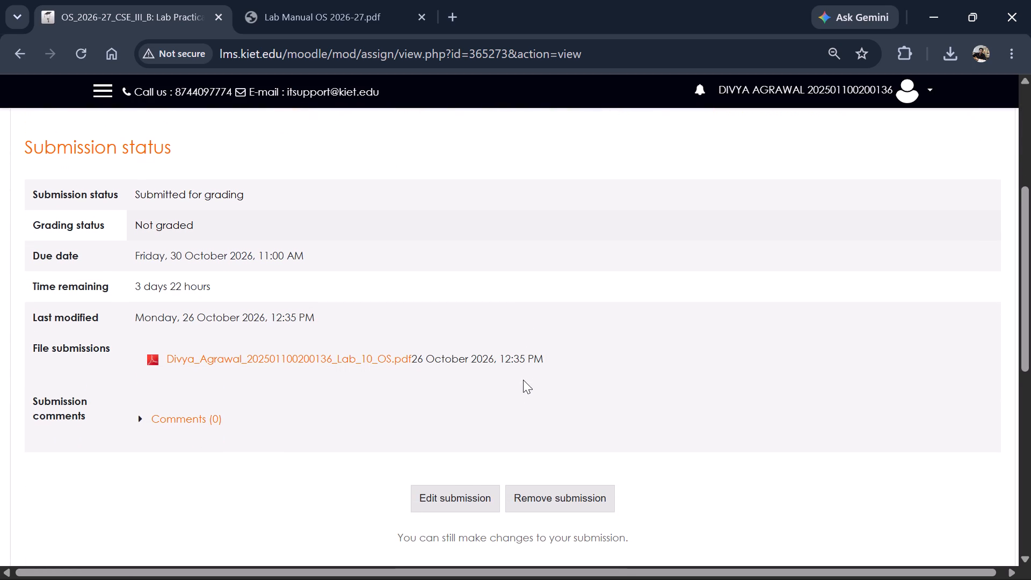
pyautogui.scroll(-4, 533, 481)
pyautogui.scroll(7, 533, 481)
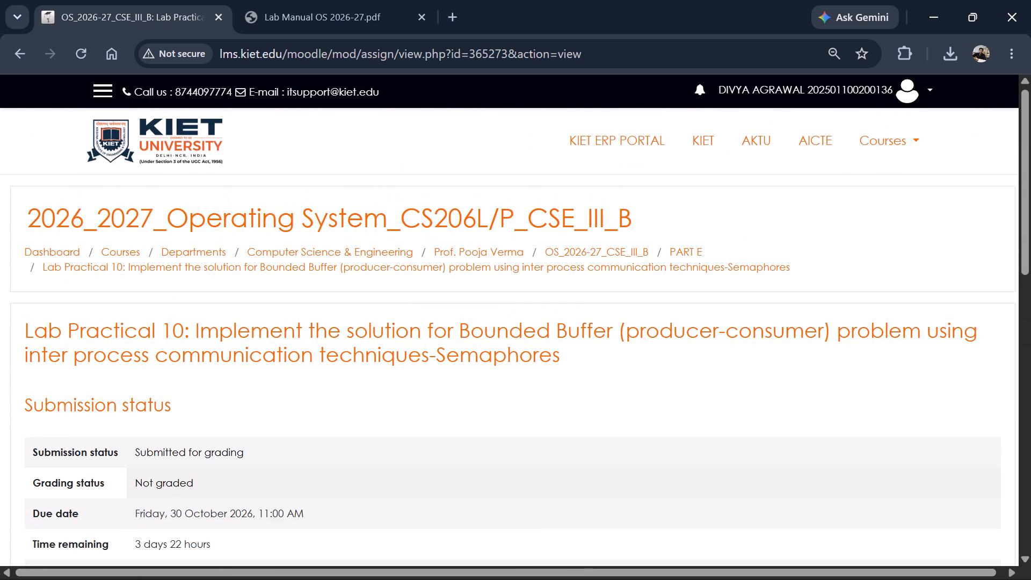
pyautogui.scroll(-2, 515, 350)
pyautogui.scroll(6, 515, 350)
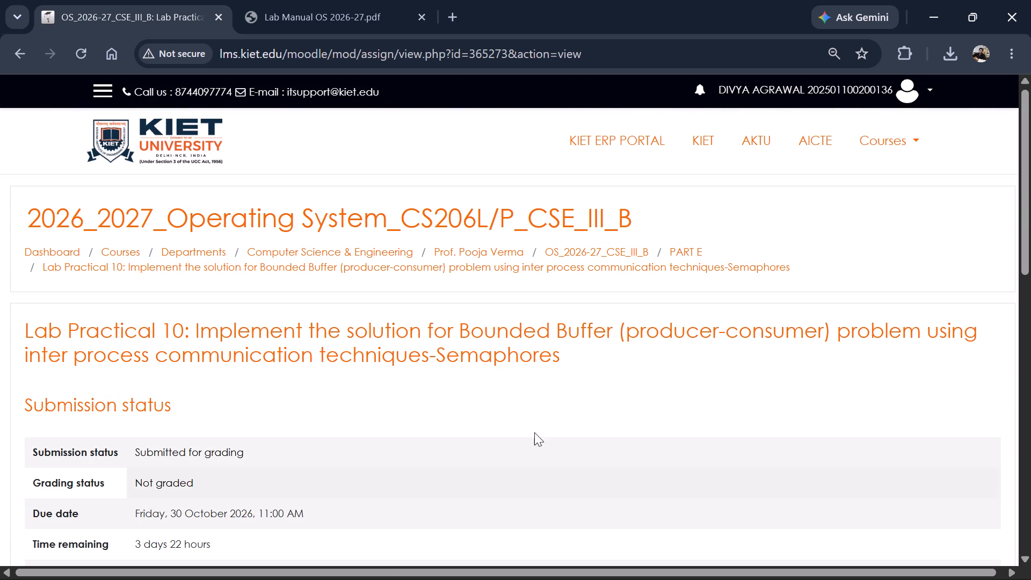
pyautogui.scroll(-1, 456, 420)
pyautogui.scroll(4, 456, 420)
pyautogui.scroll(-4, 456, 420)
pyautogui.scroll(2, 456, 420)
pyautogui.scroll(-1, 456, 420)
pyautogui.scroll(4, 205, 270)
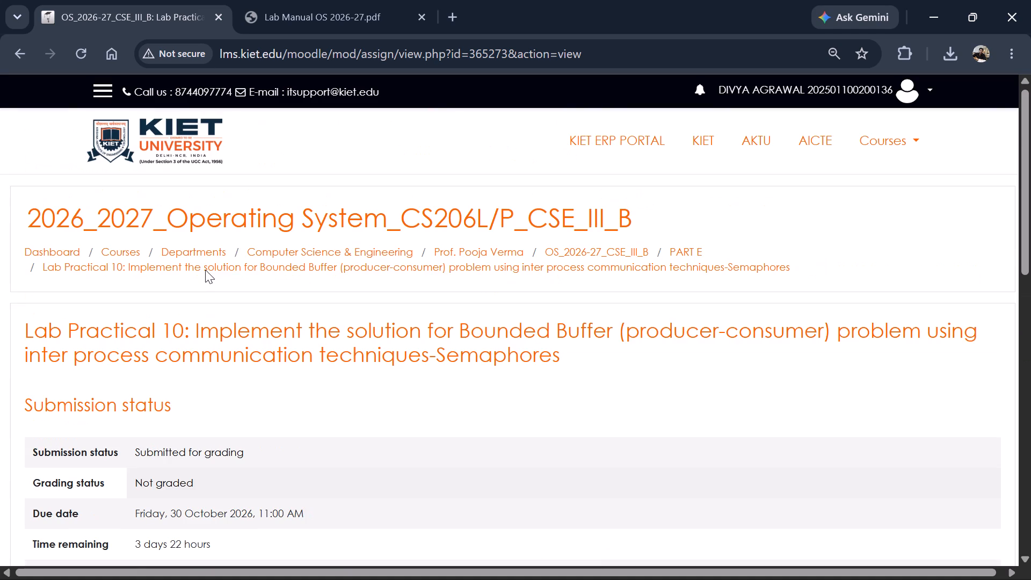
# Browse up through the course category pages to the dashboard and open the 2026_2027_Operating System_CS206L/P_CSE_III_B course.
pyautogui.click(486, 245)
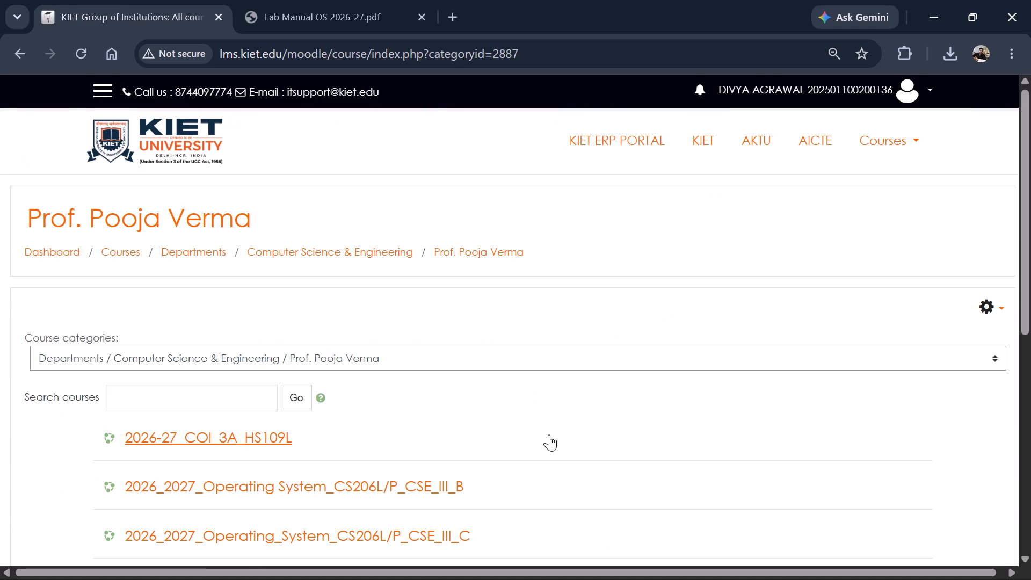
pyautogui.hscroll(7, 502, 431)
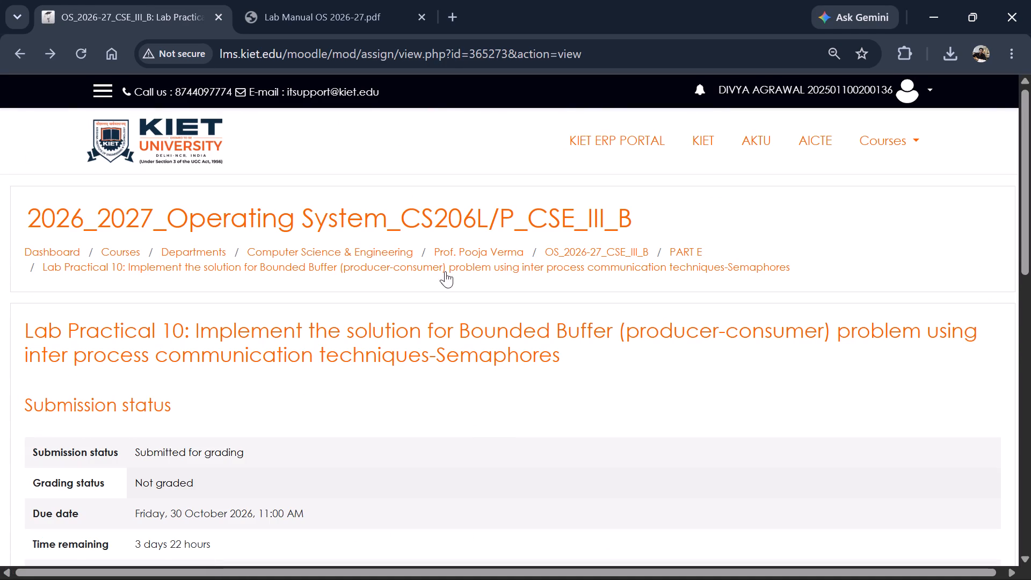
pyautogui.click(323, 252)
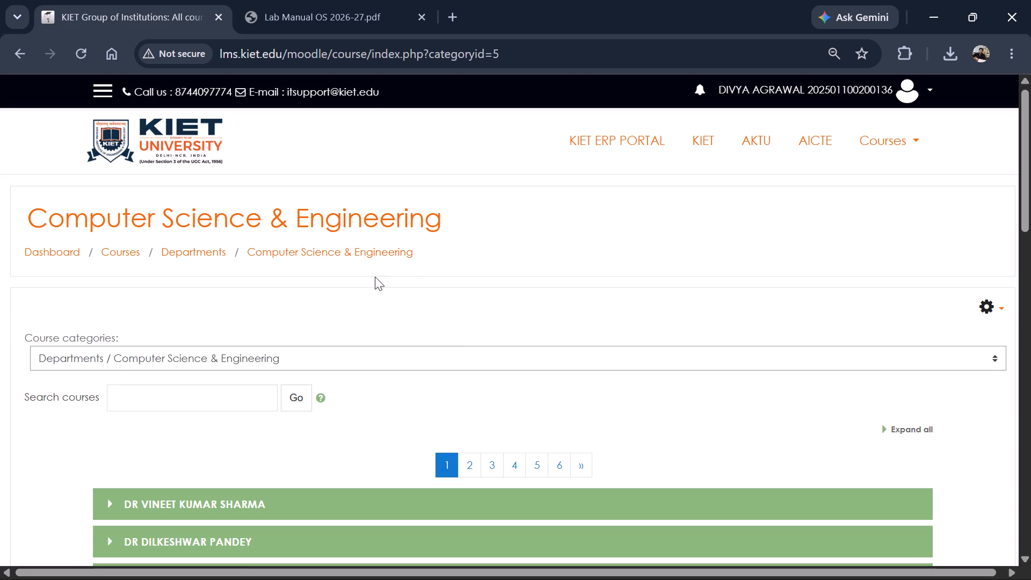
pyautogui.click(181, 249)
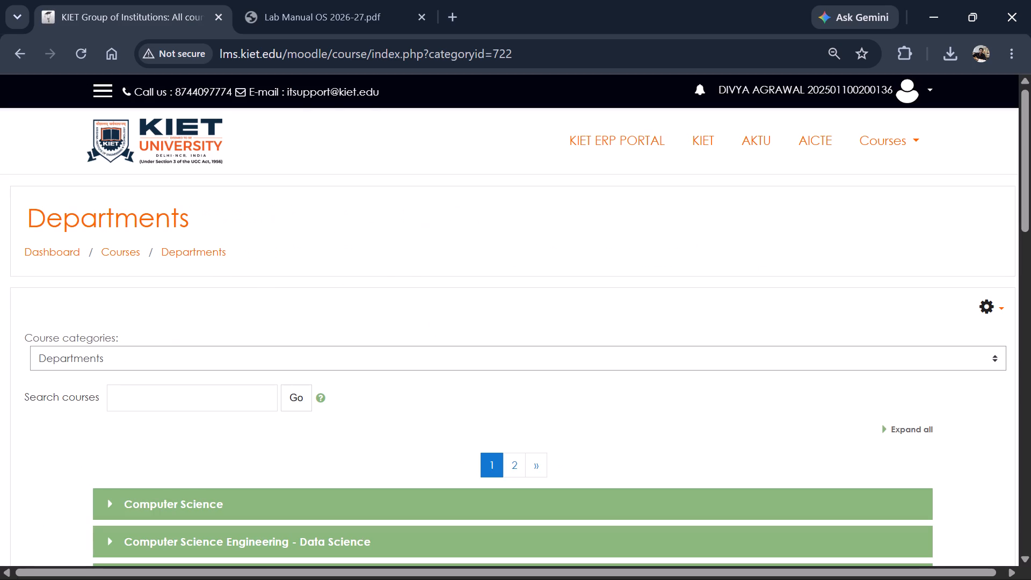
pyautogui.click(52, 250)
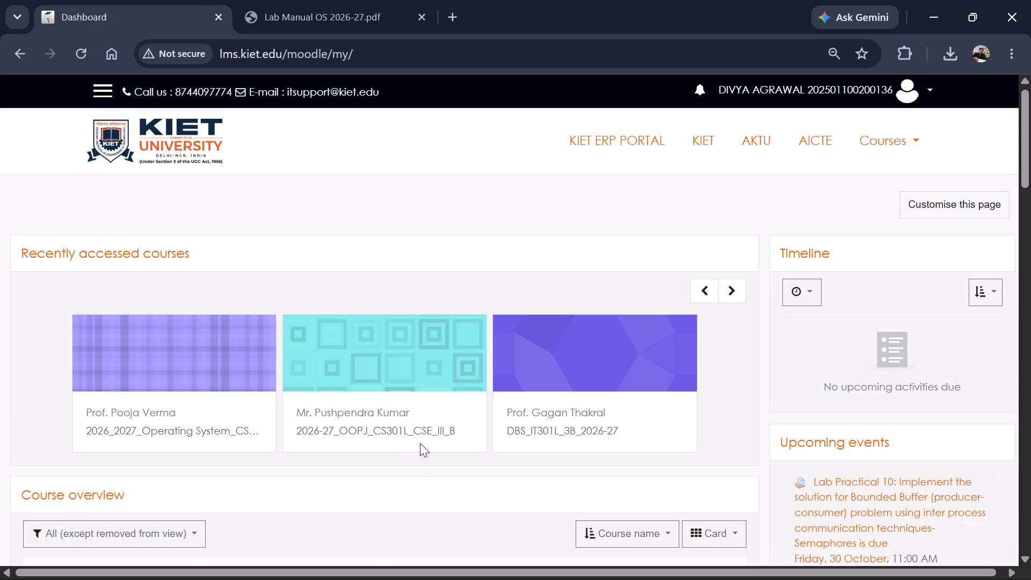
pyautogui.click(183, 428)
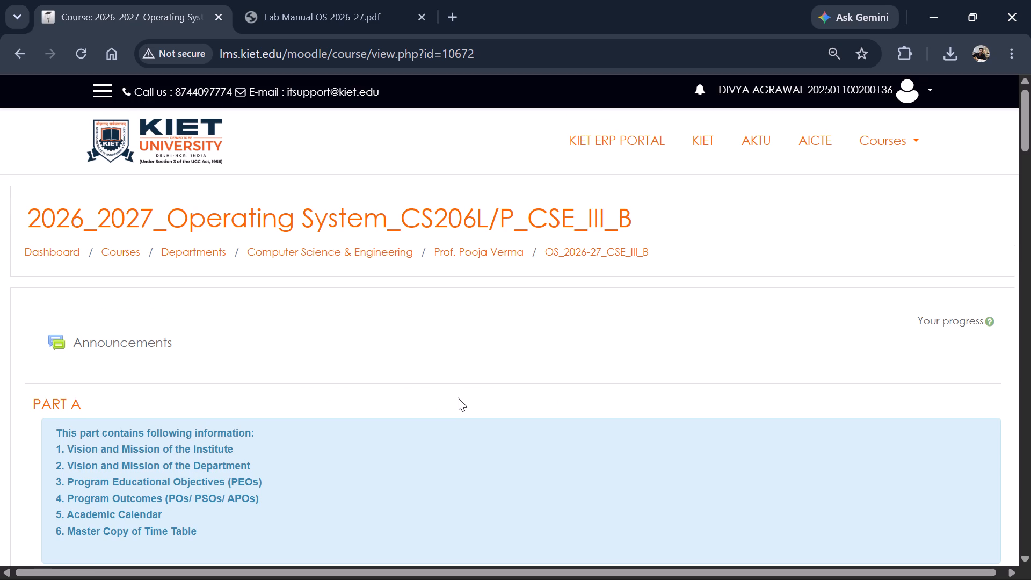
# Examine the Operating System course sections, checking the completion marks of the lab practical assignments.
pyautogui.scroll(-15, 458, 397)
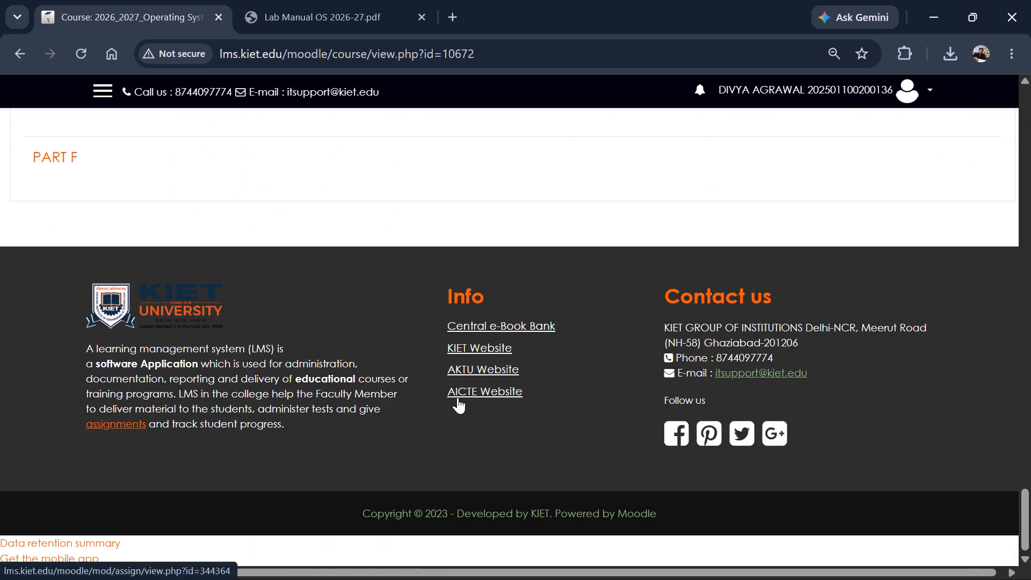
pyautogui.scroll(3, 458, 397)
pyautogui.scroll(-1, 474, 369)
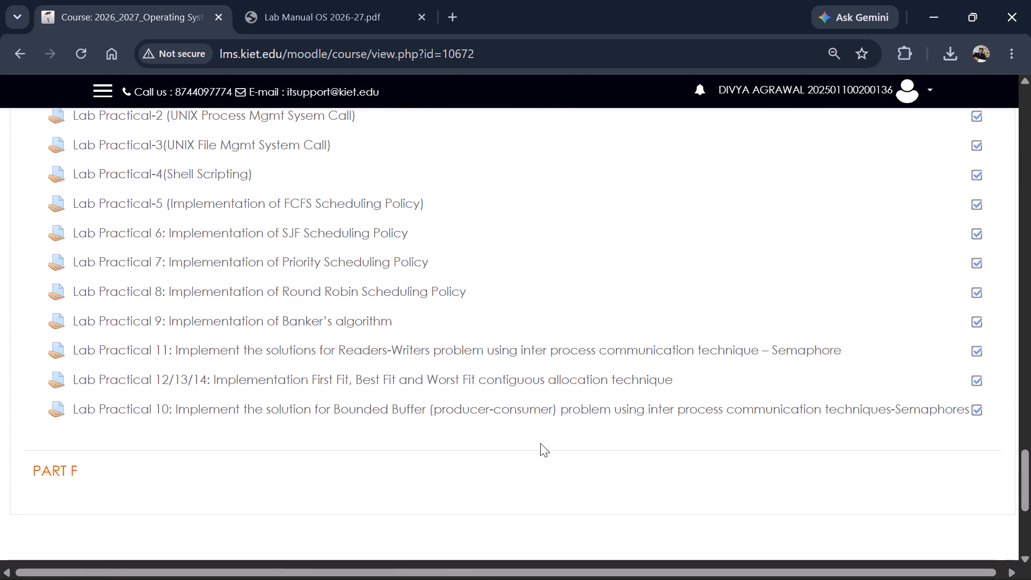
pyautogui.scroll(1, 428, 362)
pyautogui.hscroll(1, 428, 362)
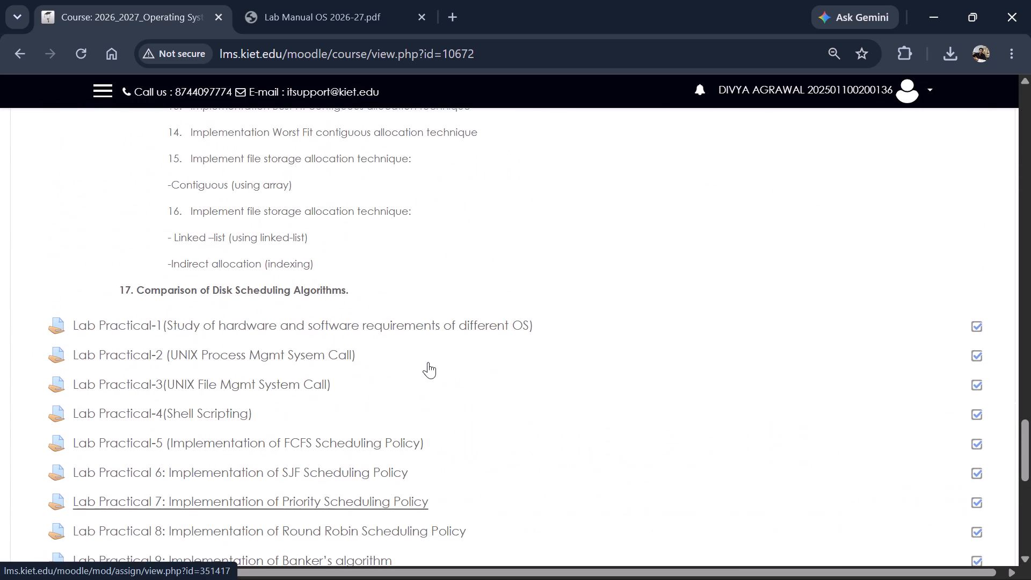
pyautogui.hscroll(1, 428, 362)
pyautogui.scroll(12, 428, 362)
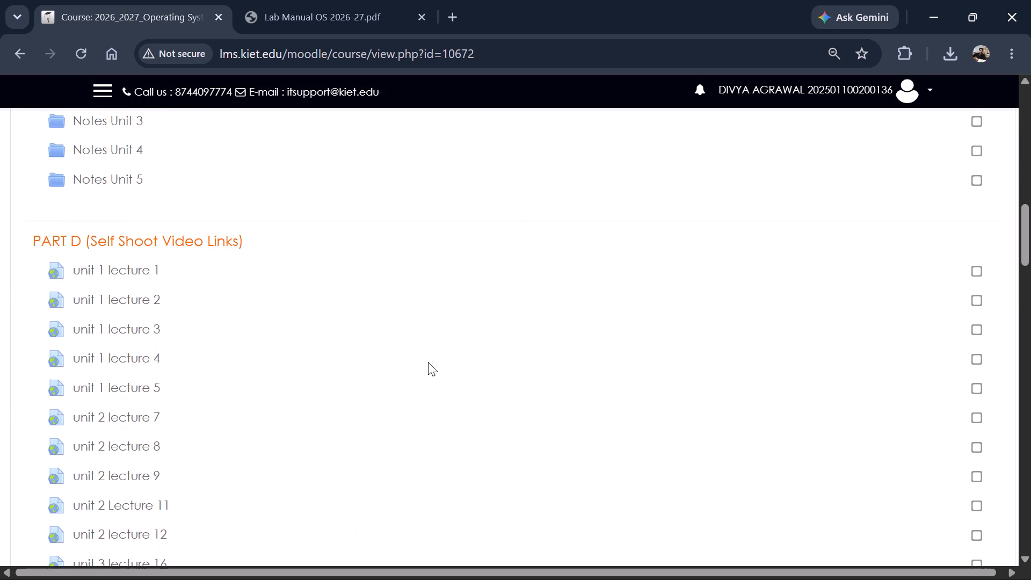
pyautogui.scroll(1, 394, 344)
pyautogui.scroll(5, 43, 183)
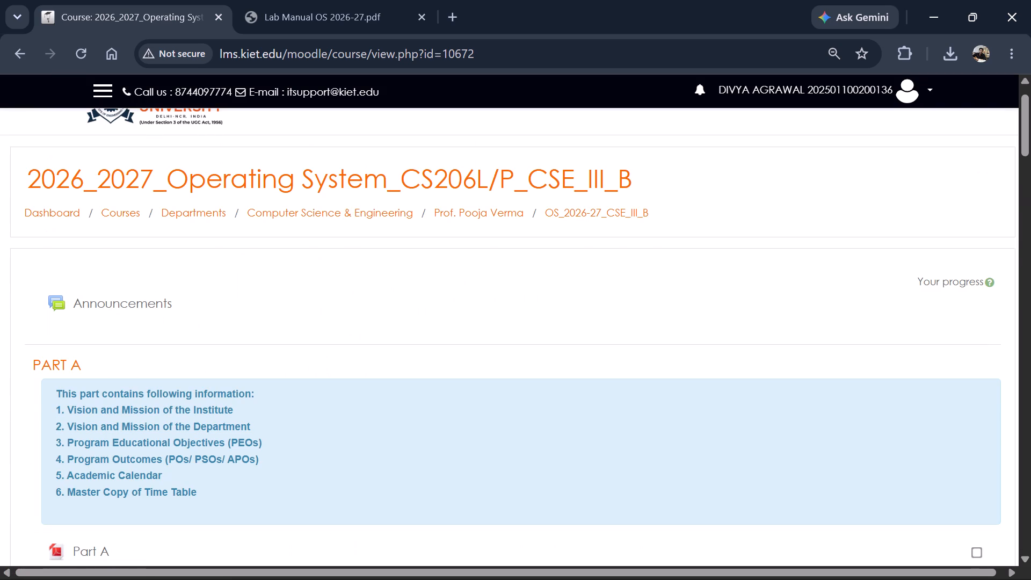
# Open the AI and Its Applications_CS205B_2026-27_3B_CSE course from the dashboard and look through its assignments and their completion marks.
pyautogui.click(57, 255)
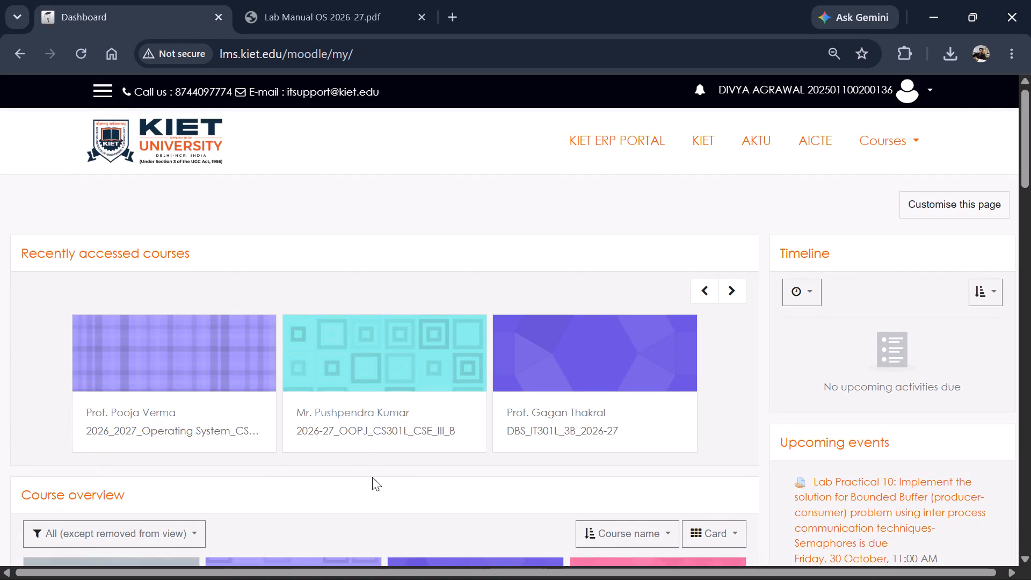
pyautogui.scroll(-4, 372, 477)
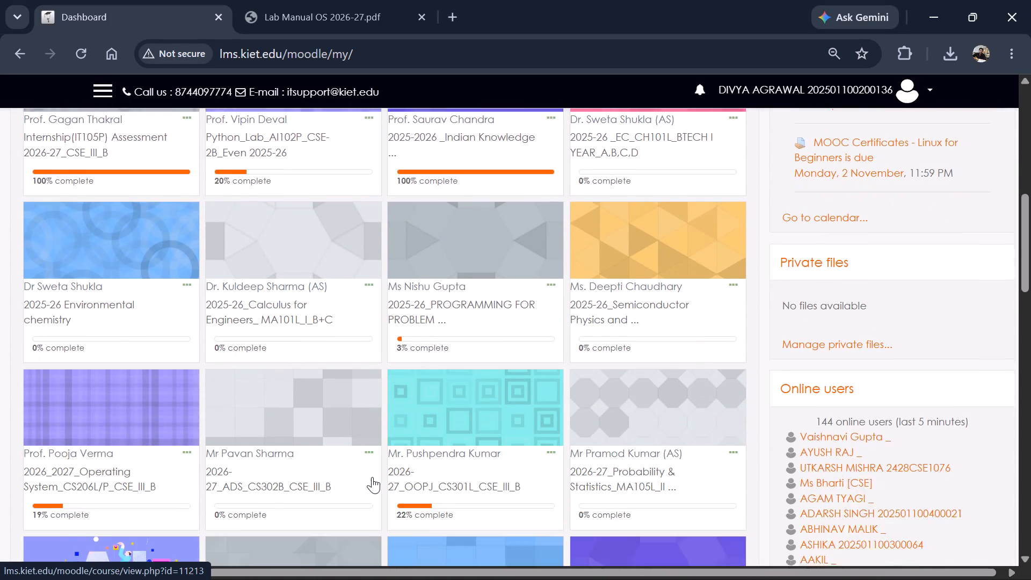
pyautogui.scroll(-3, 372, 477)
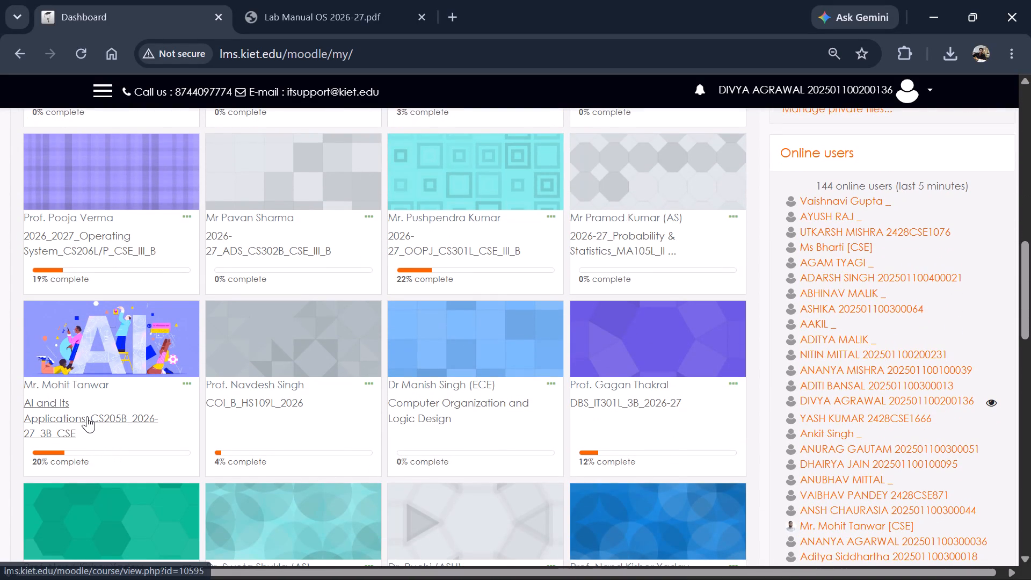
pyautogui.click(87, 416)
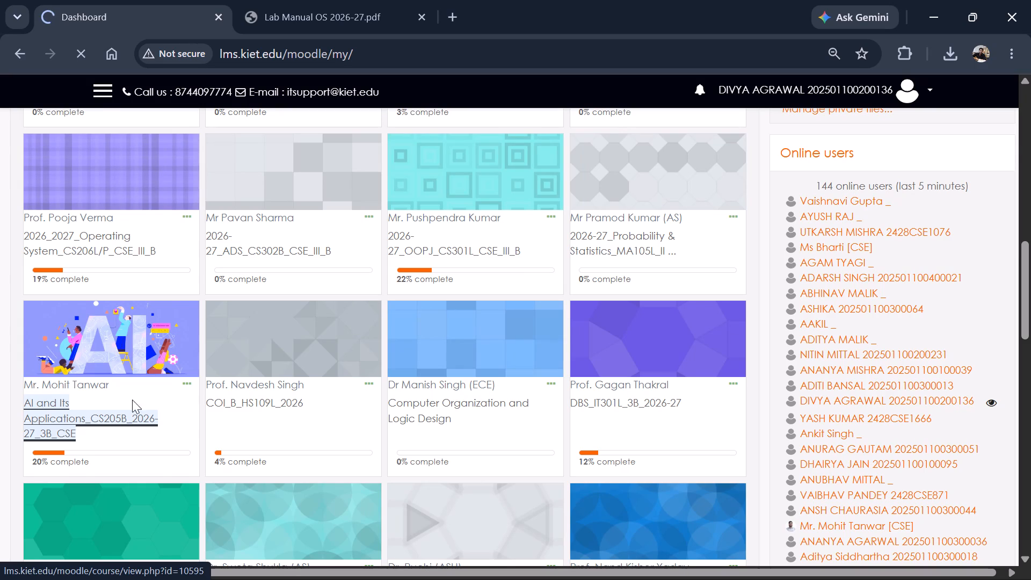
pyautogui.scroll(-3, 404, 333)
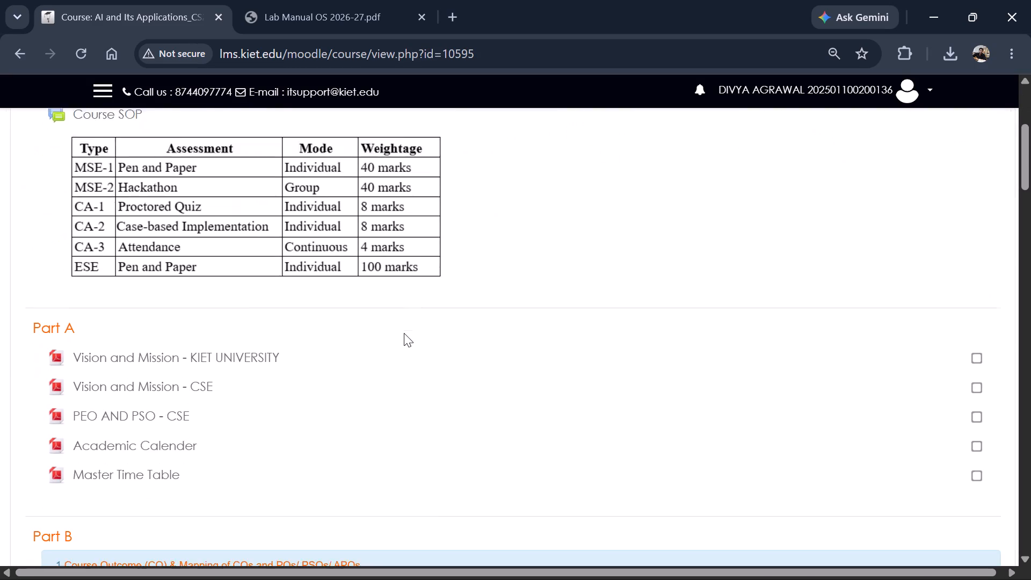
pyautogui.scroll(-2, 404, 333)
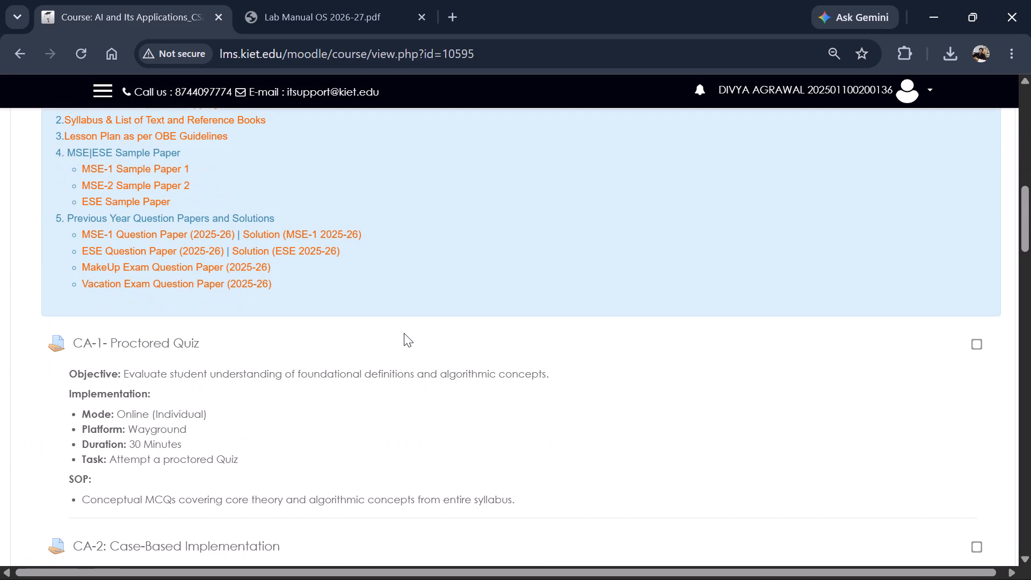
pyautogui.scroll(-10, 404, 333)
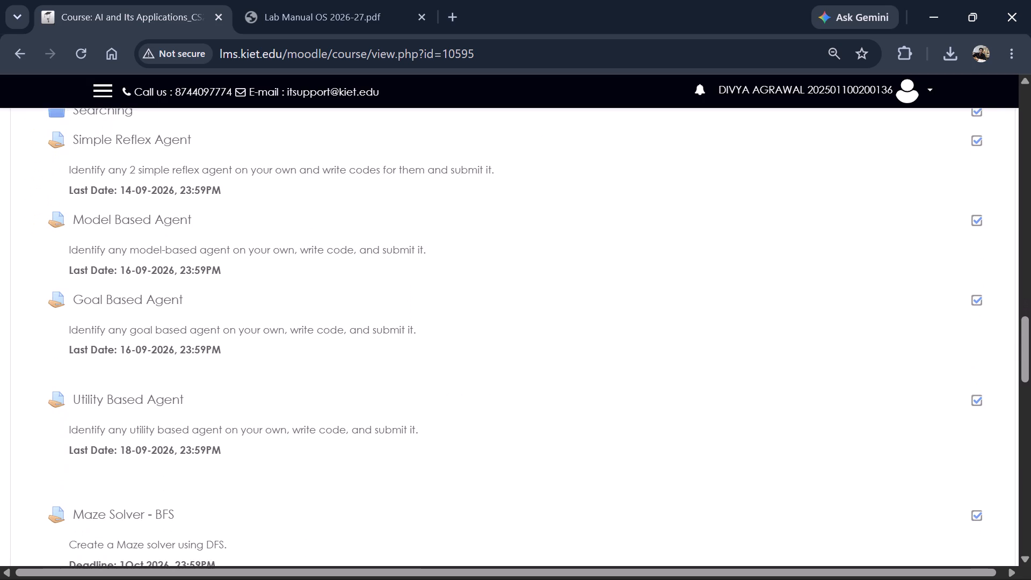
# Look through the remaining AI and Its Applications assignments down to Part E, checking their deadlines and completion marks.
pyautogui.scroll(-1, 404, 333)
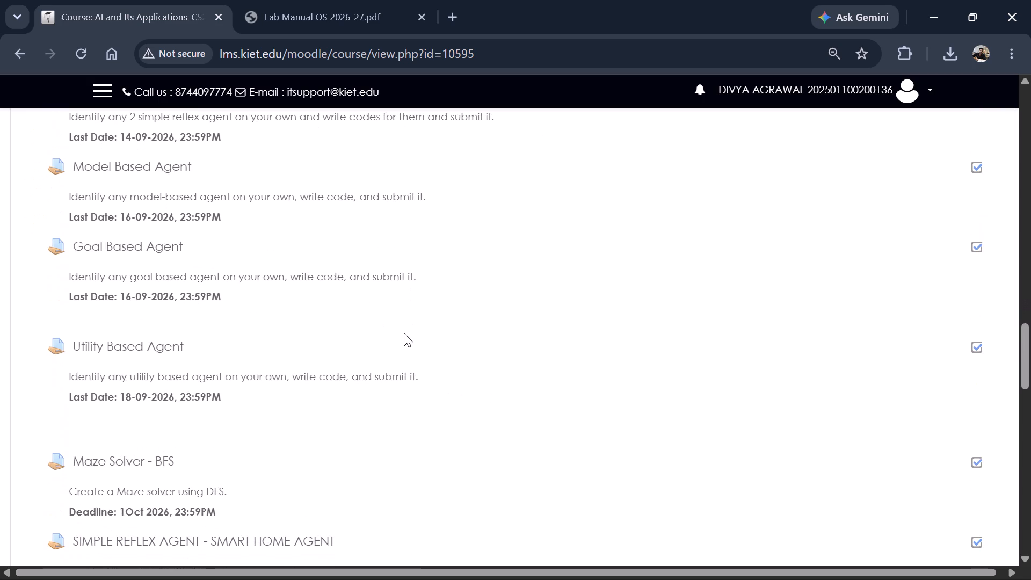
pyautogui.scroll(-4, 404, 333)
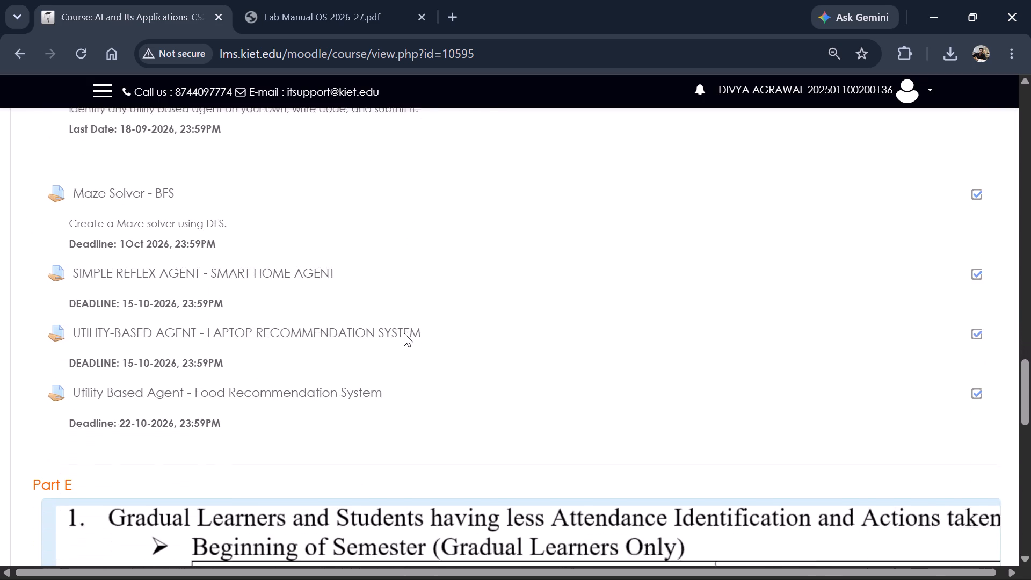
pyautogui.scroll(19, 383, 361)
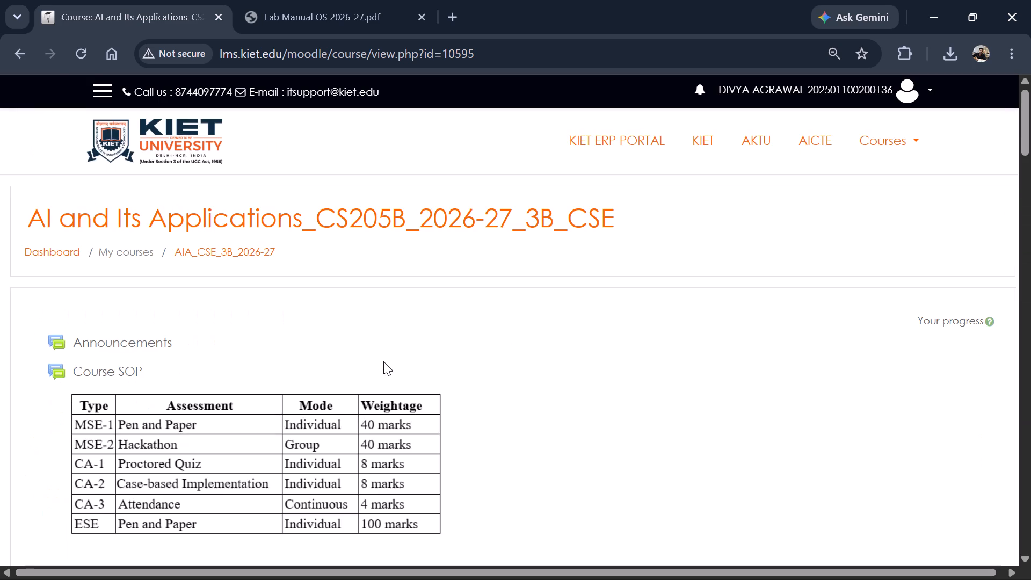
# Open the 2026-27_OOPJ_CS301L_CSE_III_B course from the dashboard and check the completion marks of its lab assignments.
pyautogui.click(60, 255)
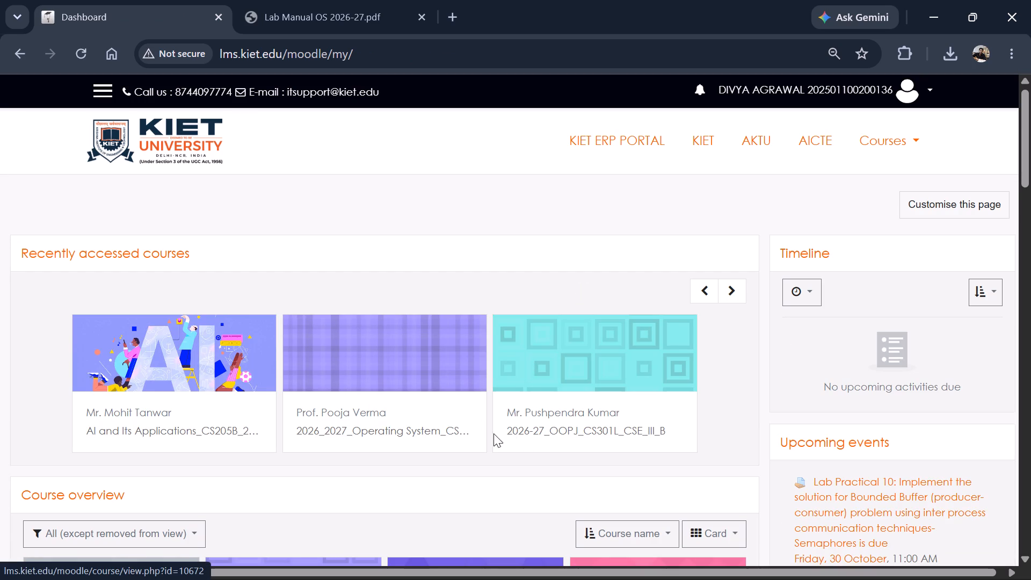
pyautogui.click(534, 431)
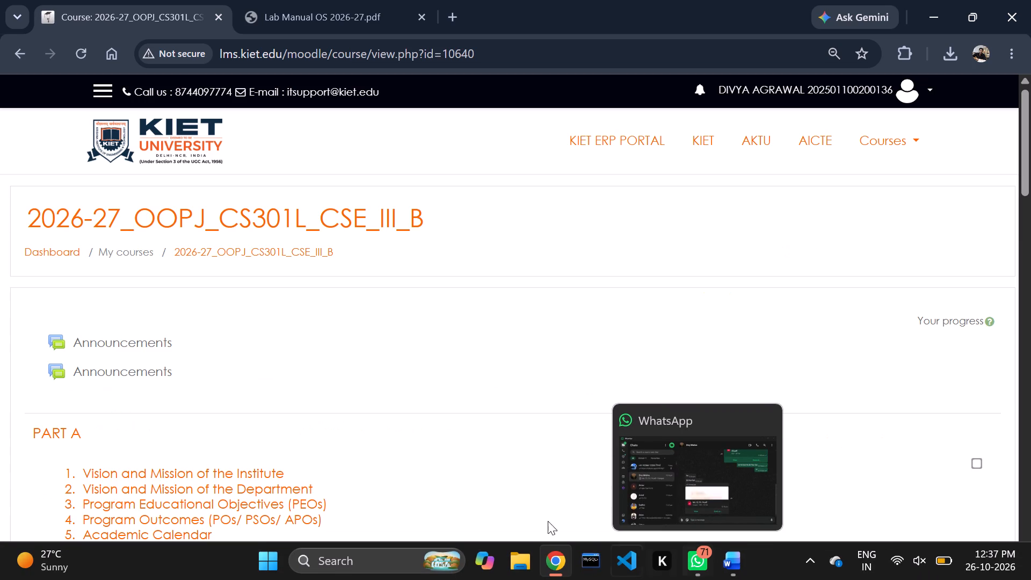
pyautogui.scroll(-11, 457, 481)
pyautogui.scroll(2, 457, 481)
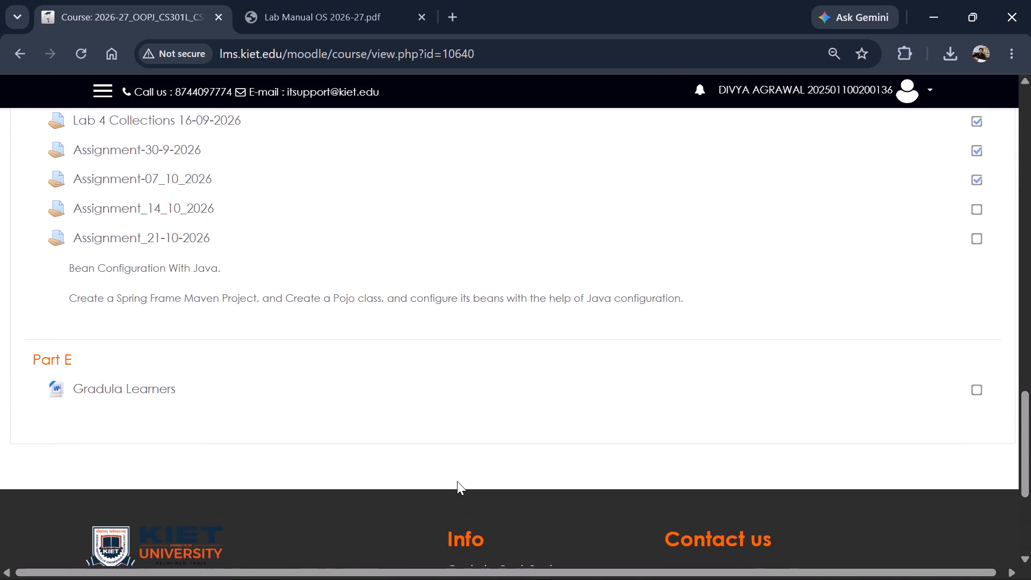
pyautogui.scroll(1, 457, 481)
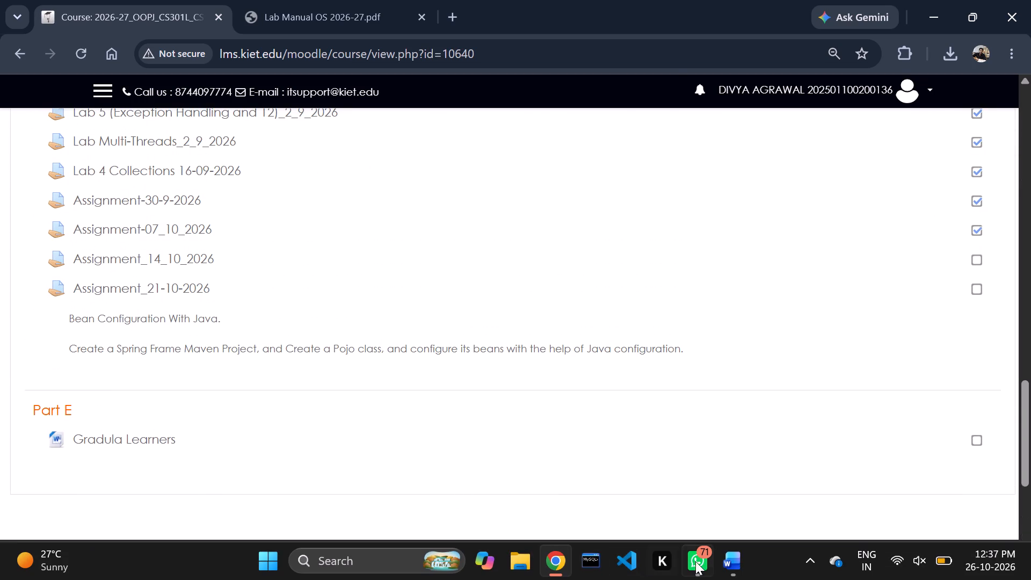
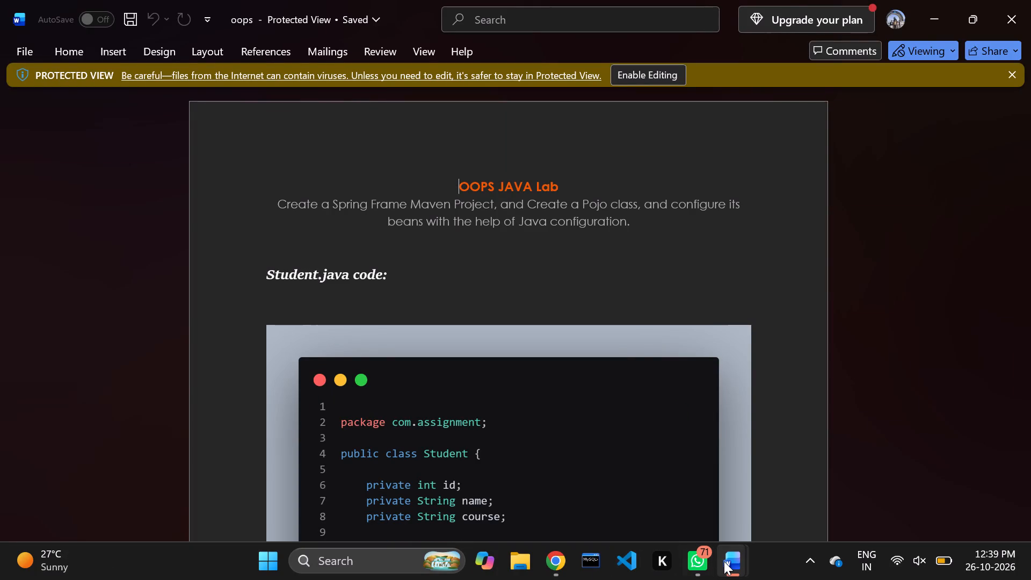
# Switch to the open Word document whose title ends in Lab_10, containing the semaphore producer-consumer code.
pyautogui.click(626, 476)
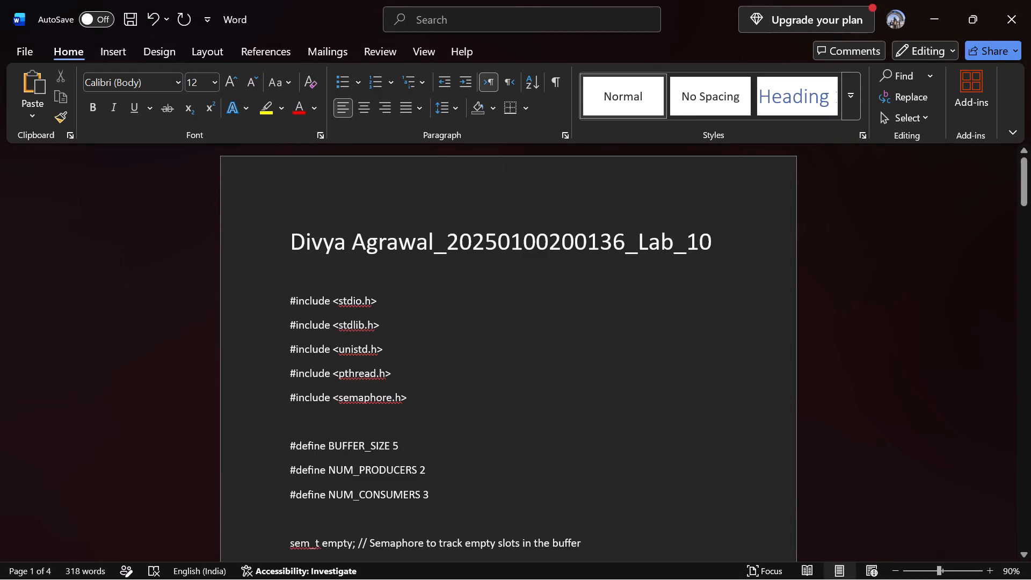
# In the Lab_10 Word document, start saving a copy of the file with This PC as the save location.
pyautogui.scroll(-8, 397, 431)
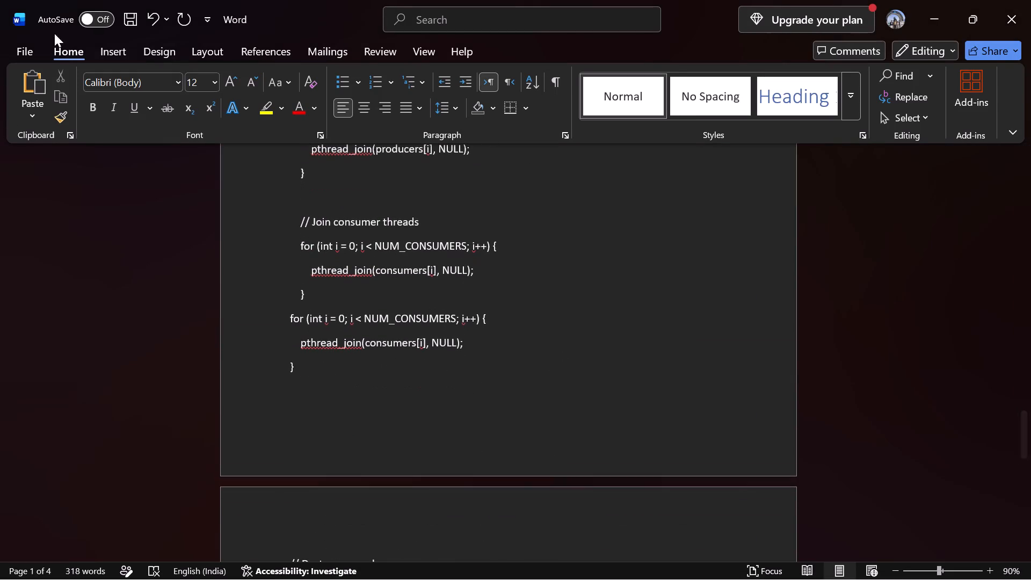
pyautogui.click(27, 53)
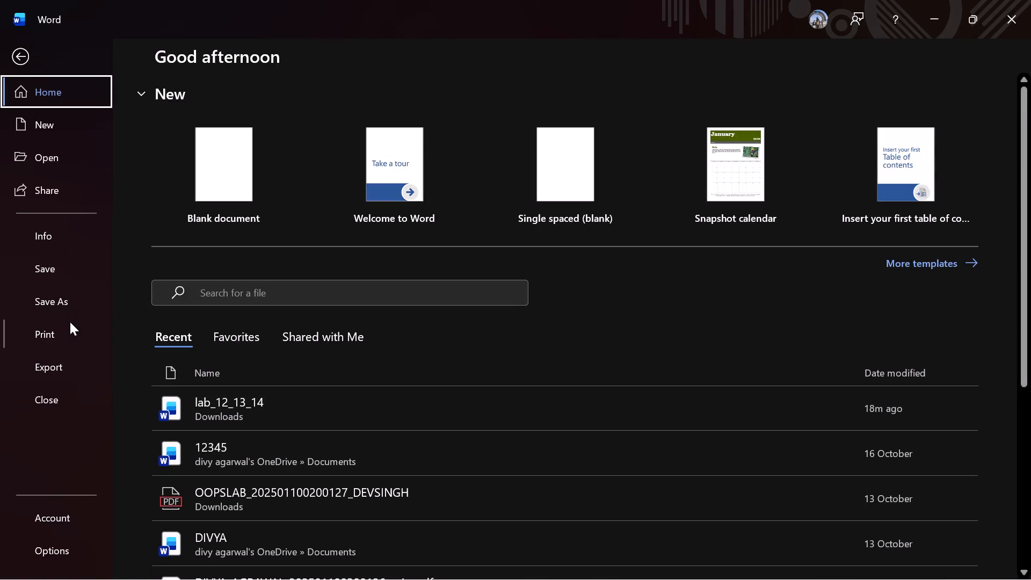
pyautogui.click(85, 291)
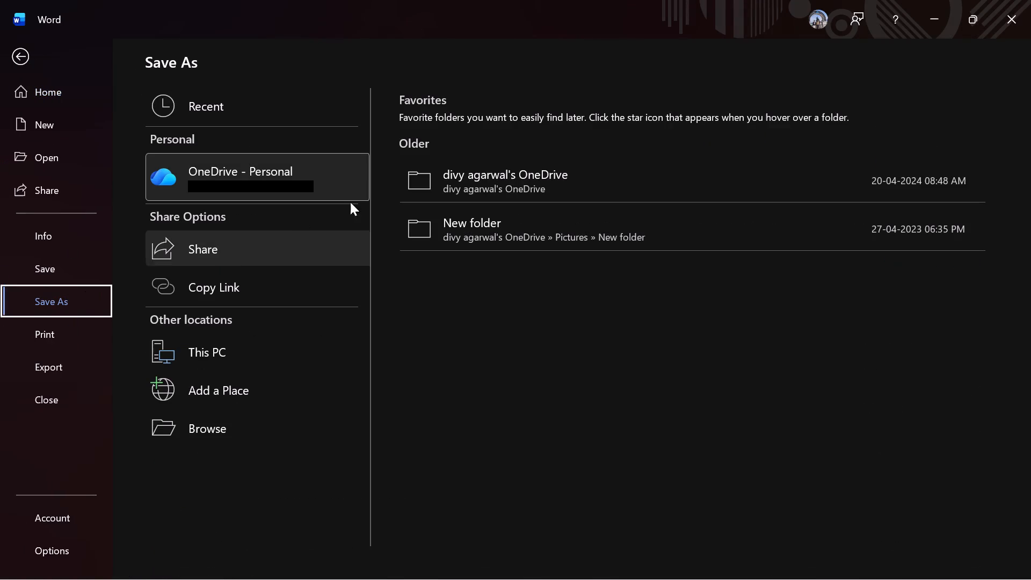
pyautogui.click(68, 266)
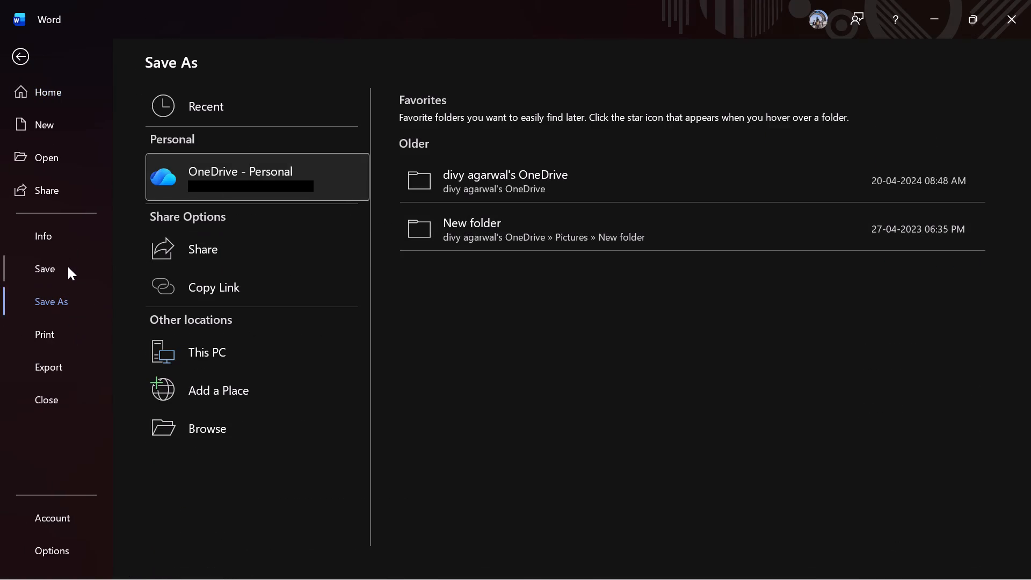
pyautogui.click(59, 300)
pyautogui.click(203, 342)
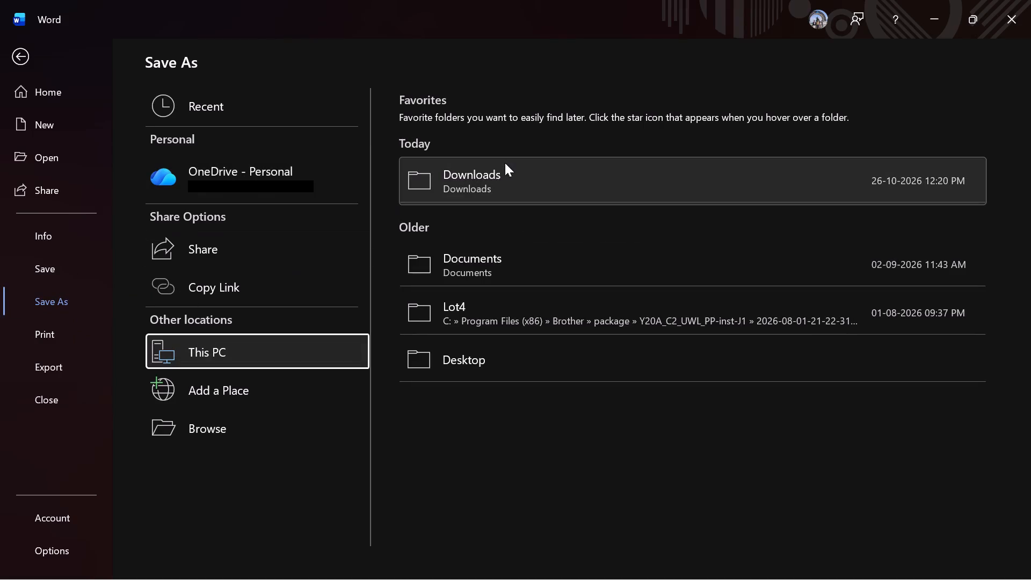
# Save the copy in the Downloads folder as a Word document named OS_lab10.
pyautogui.click(505, 163)
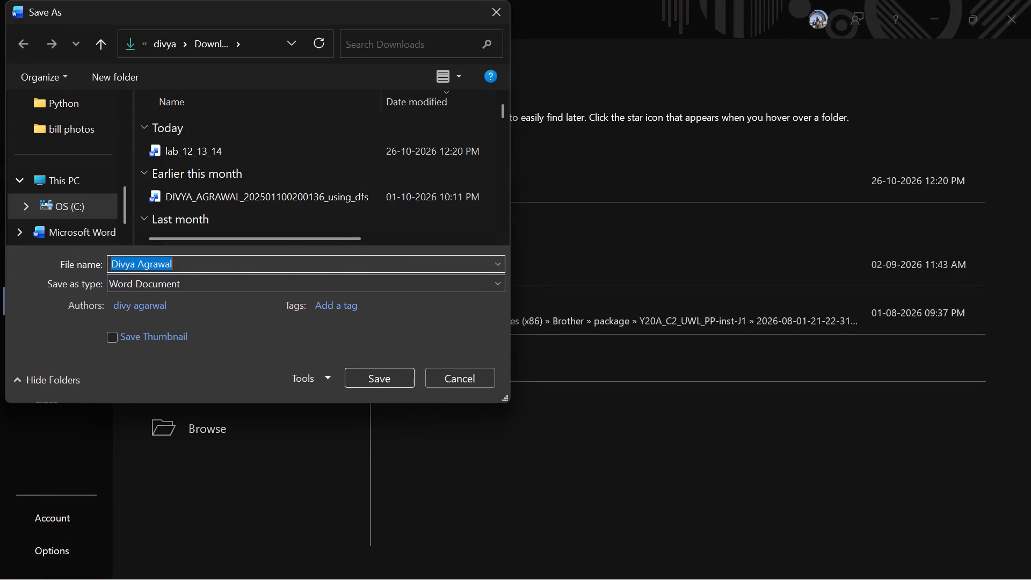
pyautogui.press('BackSpace')
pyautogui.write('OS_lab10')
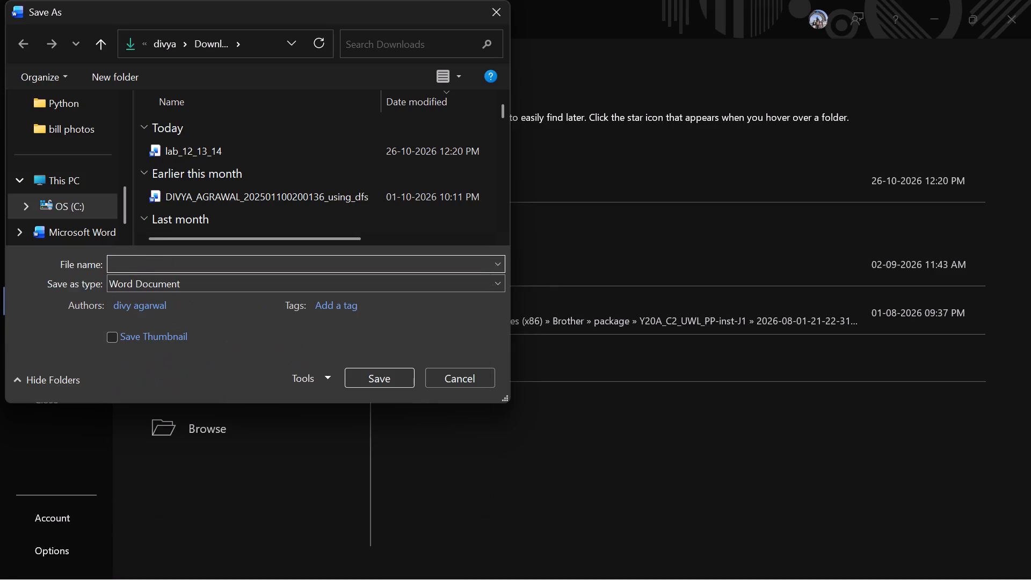
pyautogui.click(394, 381)
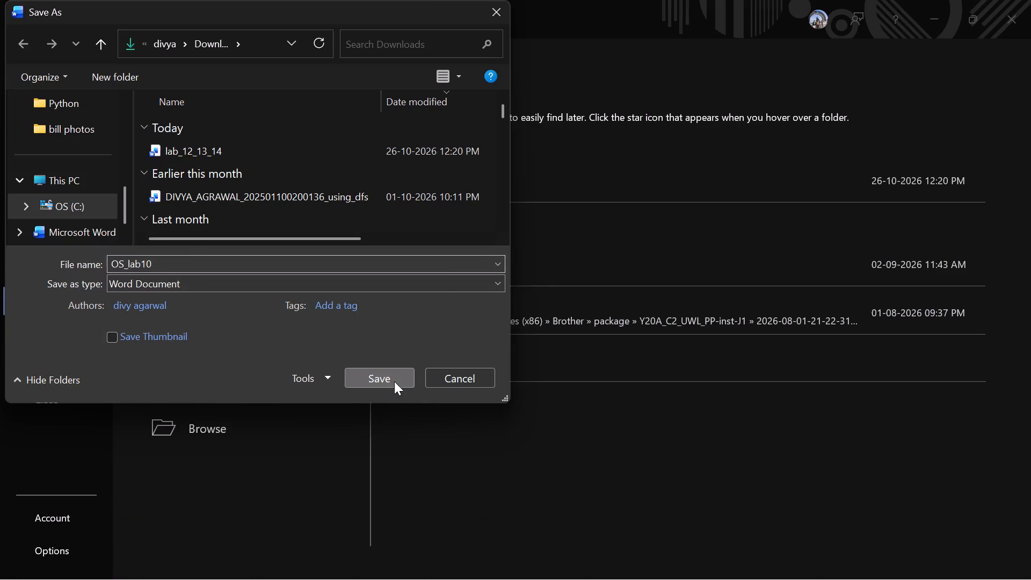
# Delete the student name and ID number from the document title, leaving only Lab_10, and save the document.
pyautogui.scroll(13, 656, 417)
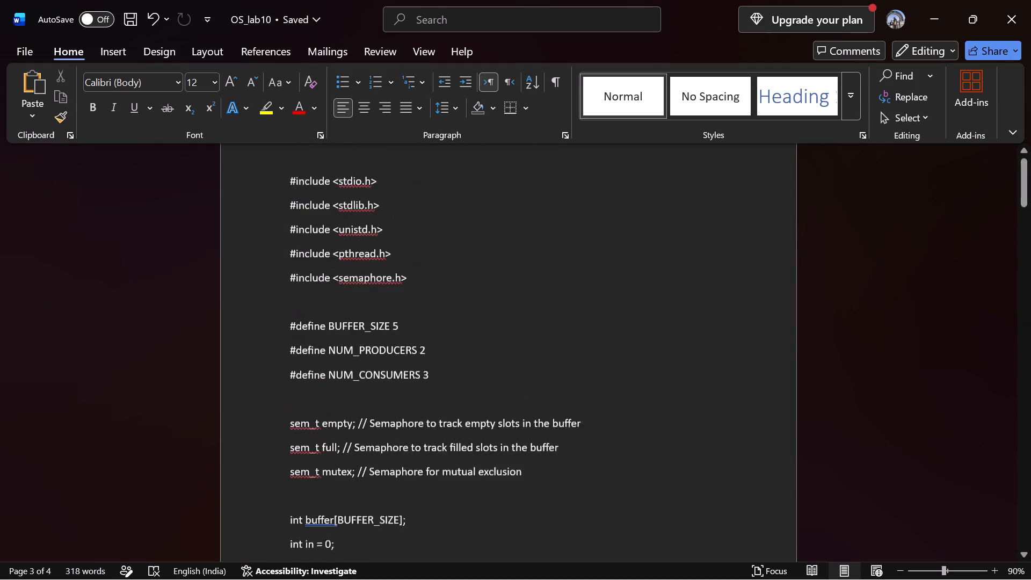
pyautogui.scroll(5, 656, 417)
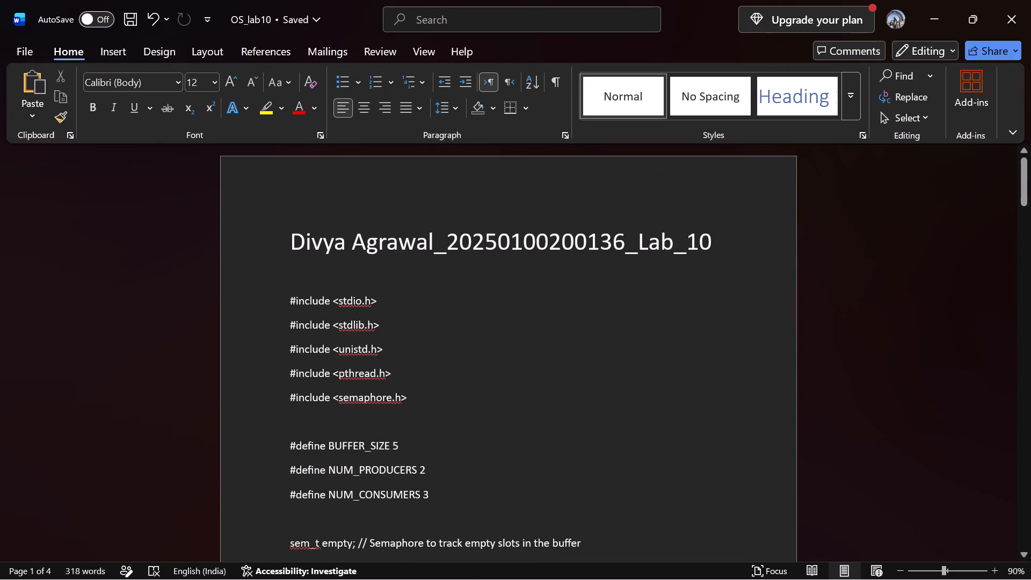
pyautogui.click(734, 236)
pyautogui.press('Left')
pyautogui.press('Left')
pyautogui.press('Left')
pyautogui.press('Left')
pyautogui.press('Left')
pyautogui.press('Left')
pyautogui.press('Left')
pyautogui.press('Left')
pyautogui.press('Left')
pyautogui.press('Left')
pyautogui.press('Right')
pyautogui.press('Right')
pyautogui.press('Right')
pyautogui.press('Right')
pyautogui.press('BackSpace')
pyautogui.press('BackSpace')
pyautogui.press('BackSpace')
pyautogui.press('BackSpace')
pyautogui.press('BackSpace')
pyautogui.press('BackSpace')
pyautogui.press('BackSpace')
pyautogui.press('BackSpace')
pyautogui.press('BackSpace')
pyautogui.press('BackSpace')
pyautogui.press('BackSpace')
pyautogui.press('BackSpace')
pyautogui.press('BackSpace')
pyautogui.press('BackSpace')
pyautogui.press('BackSpace')
pyautogui.press('BackSpace')
pyautogui.press('BackSpace')
pyautogui.press('BackSpace')
pyautogui.press('BackSpace')
pyautogui.press('BackSpace')
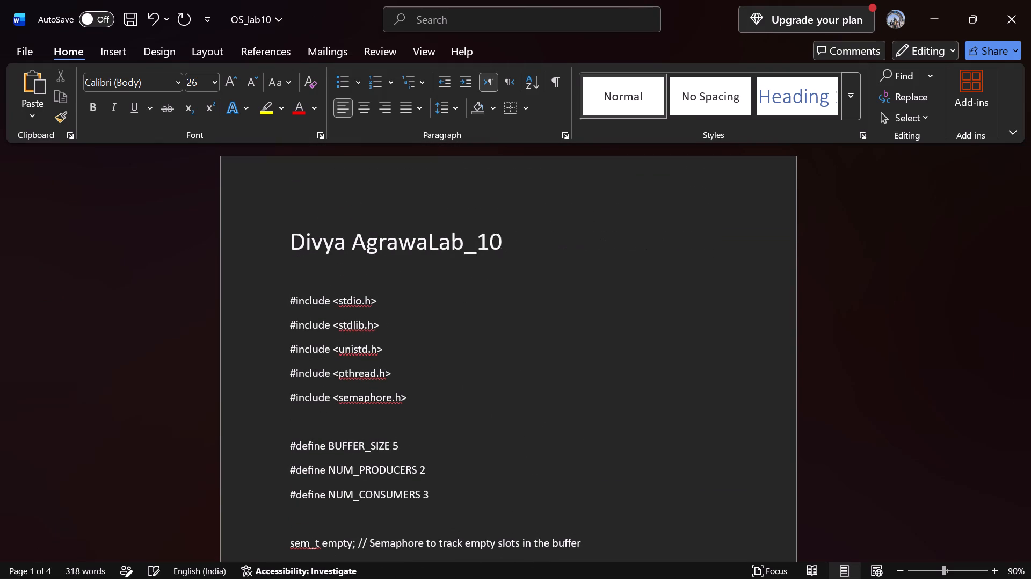
pyautogui.press('BackSpace')
pyautogui.press('BackSpace')
pyautogui.click(734, 236)
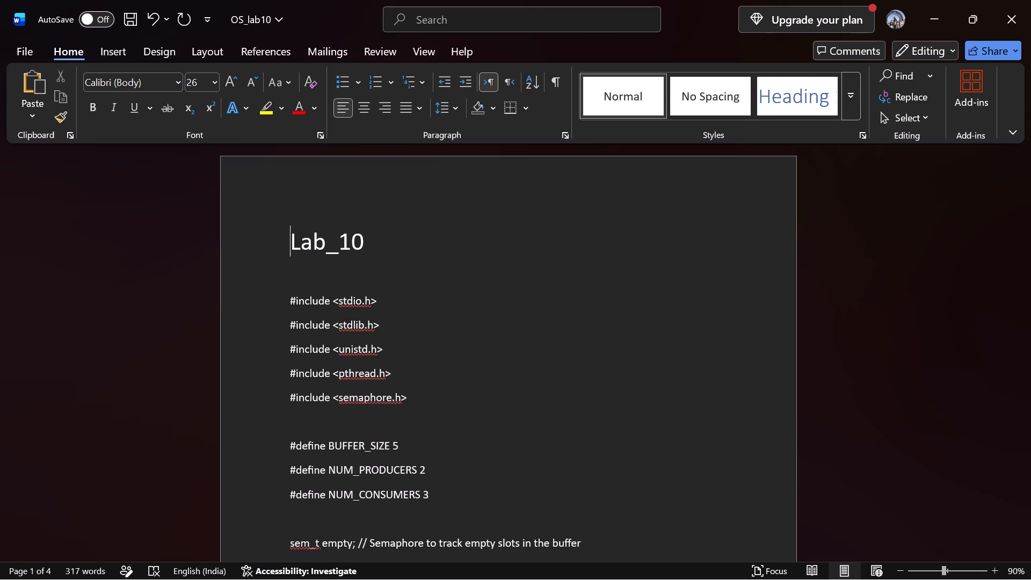
pyautogui.hotkey('ctrl', 's')
pyautogui.click(813, 278)
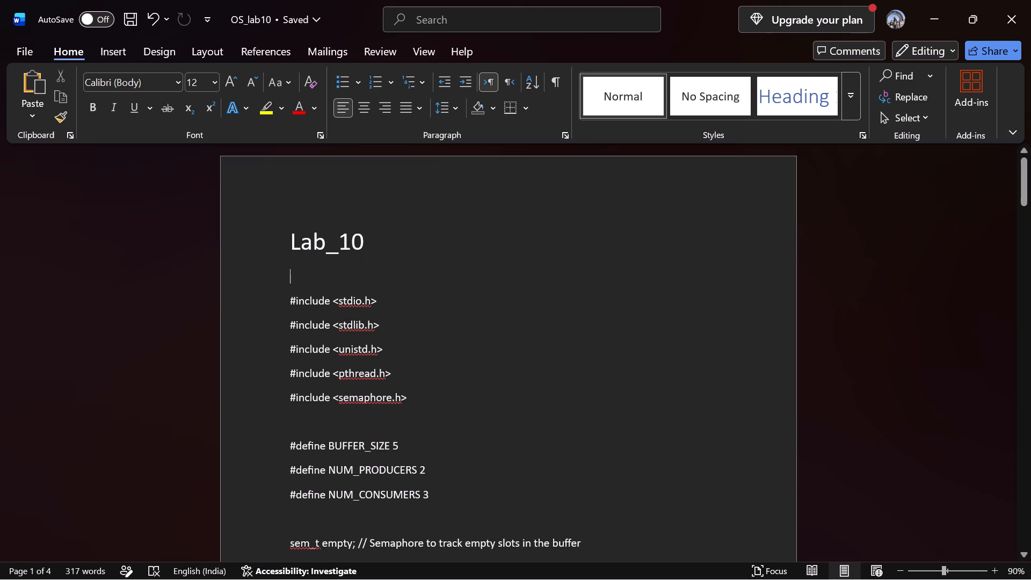